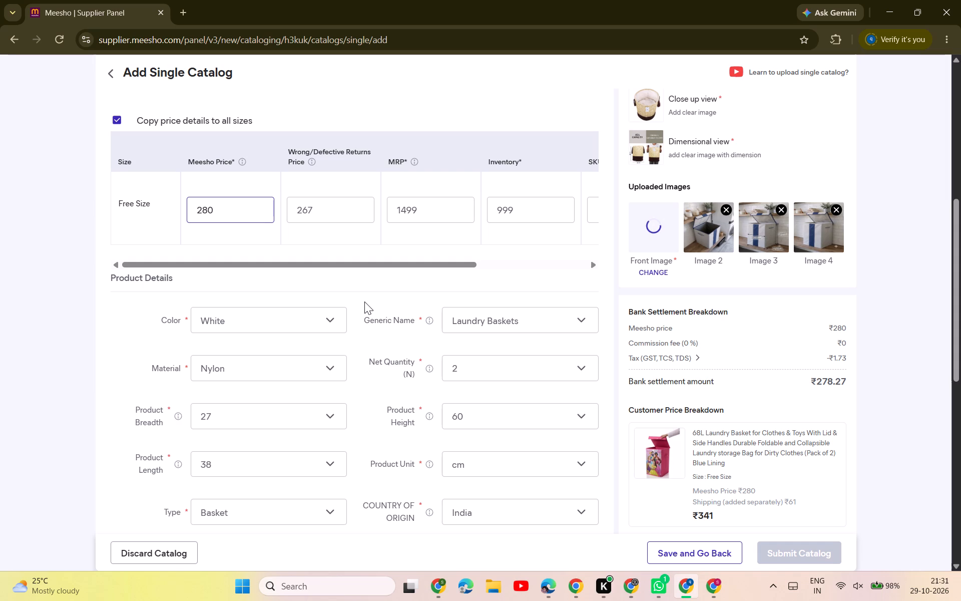
Re-enter the Meesho price of the Free Size row as 280.
{"action": "scroll", "coordinate": [400, 333], "scroll_direction": "left", "scroll_amount": 1}
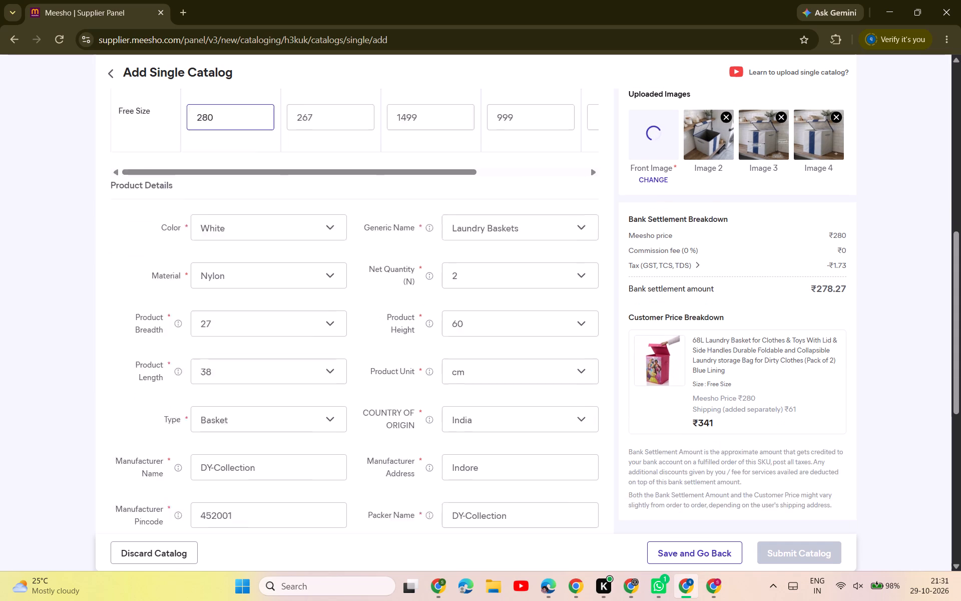
{"action": "scroll", "coordinate": [400, 333], "scroll_direction": "left", "scroll_amount": 1}
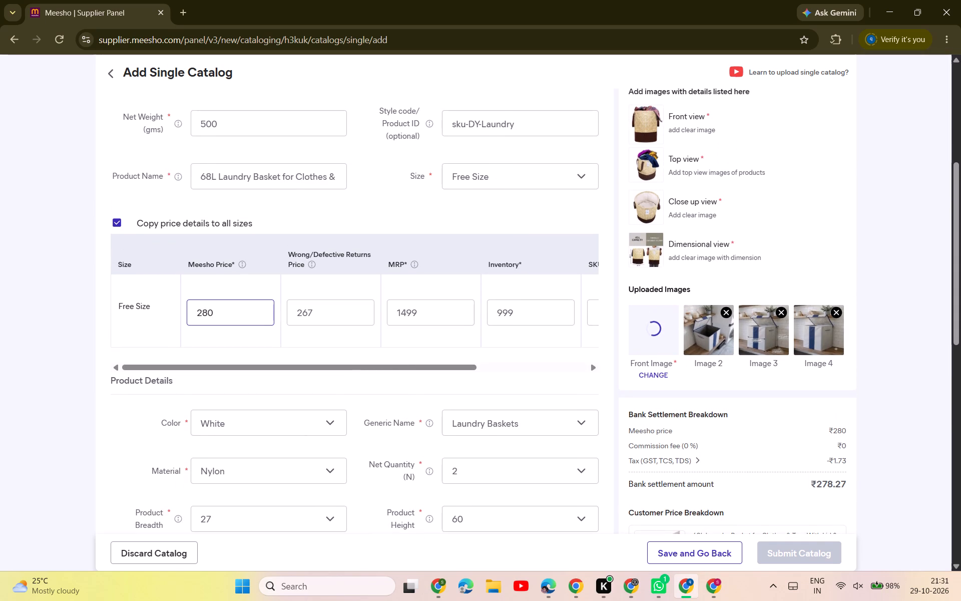
{"action": "scroll", "coordinate": [342, 349], "scroll_direction": "down", "scroll_amount": 1}
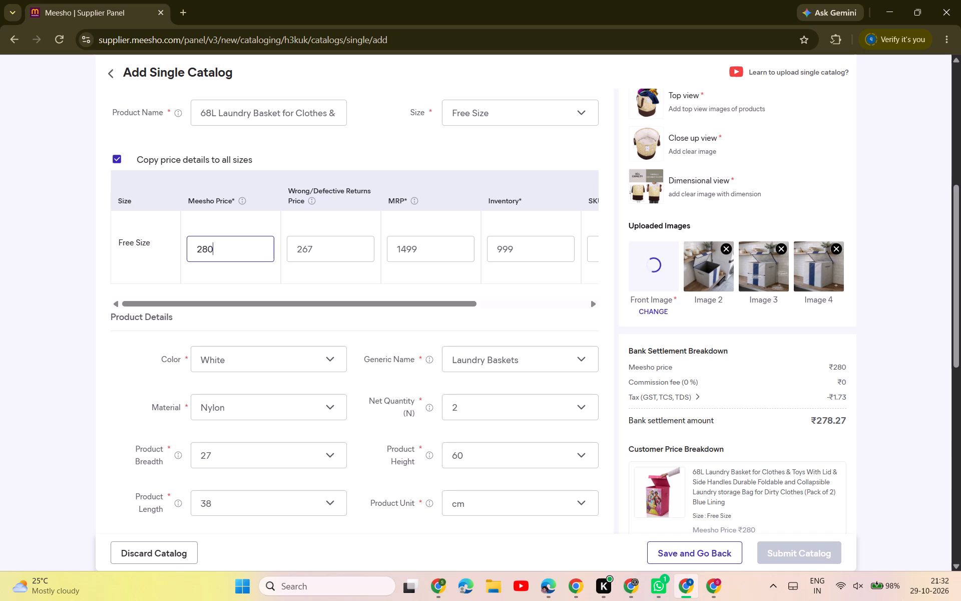
{"action": "key", "text": "BackSpace"}
{"action": "key", "text": "0"}
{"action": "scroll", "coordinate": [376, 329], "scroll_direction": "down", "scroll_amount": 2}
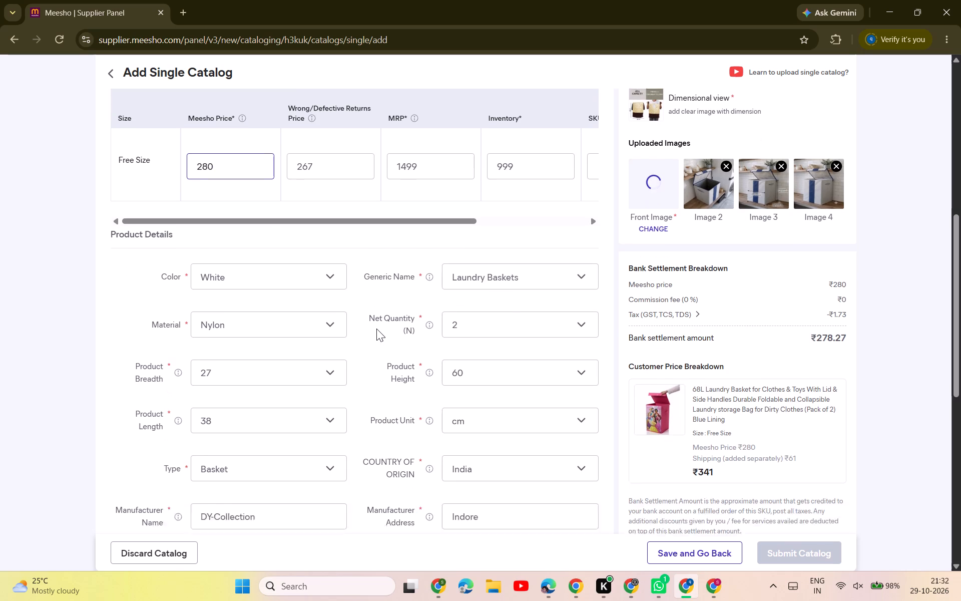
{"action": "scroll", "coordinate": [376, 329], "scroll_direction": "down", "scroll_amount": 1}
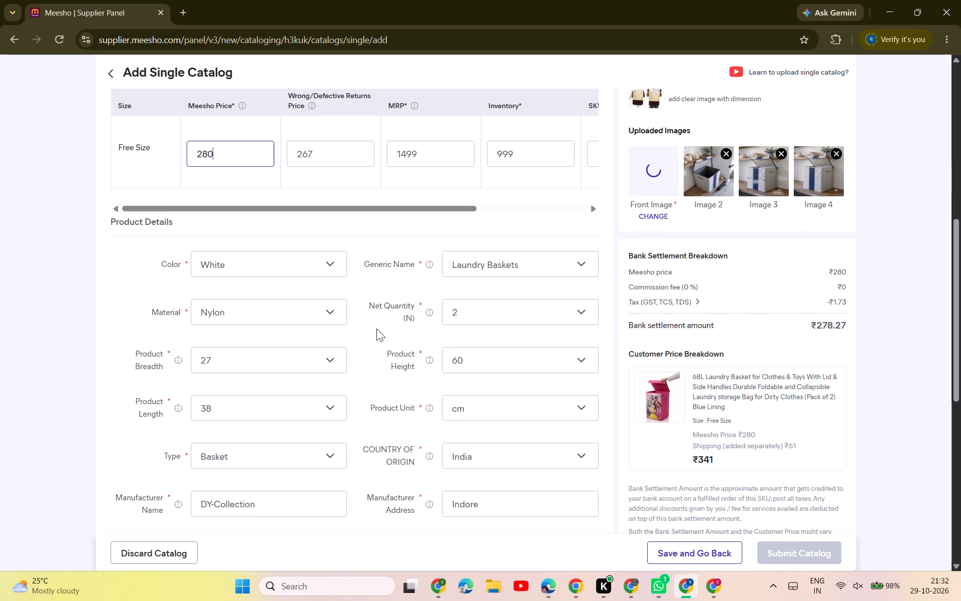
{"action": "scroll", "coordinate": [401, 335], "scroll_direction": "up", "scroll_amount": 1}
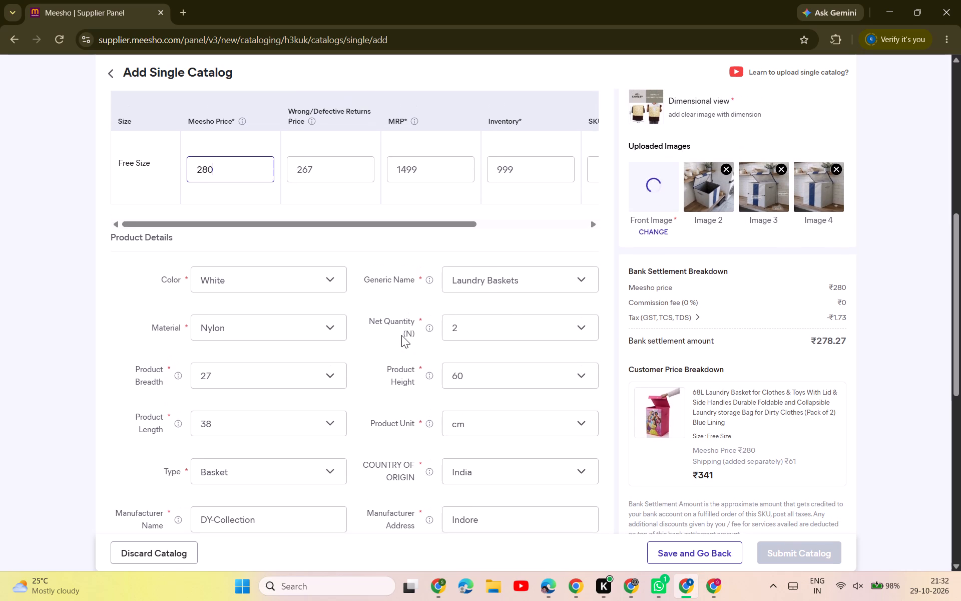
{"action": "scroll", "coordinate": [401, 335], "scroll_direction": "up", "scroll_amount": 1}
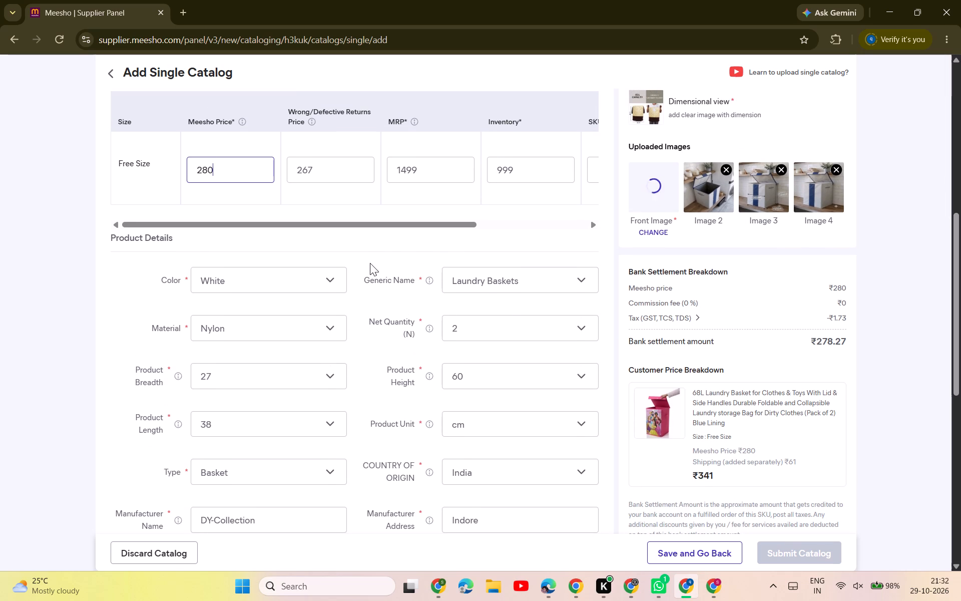
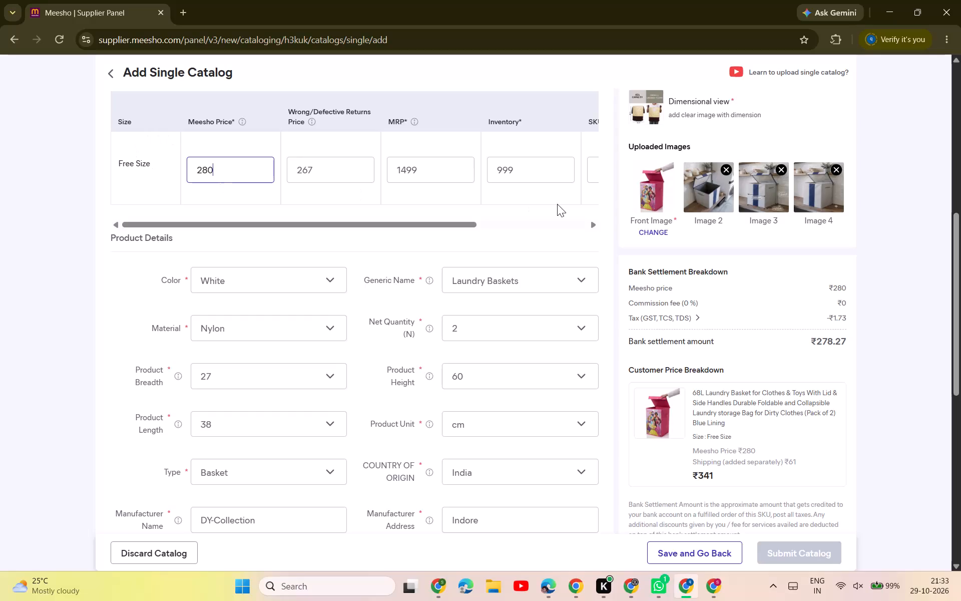
{"action": "left_click", "coordinate": [653, 230]}
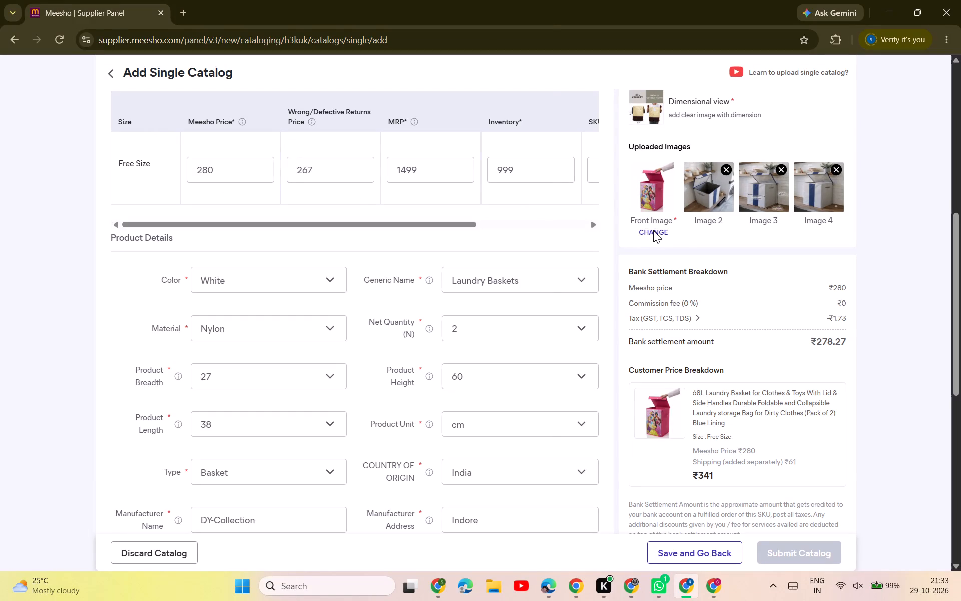
{"action": "scroll", "coordinate": [487, 266], "scroll_direction": "down", "scroll_amount": 2}
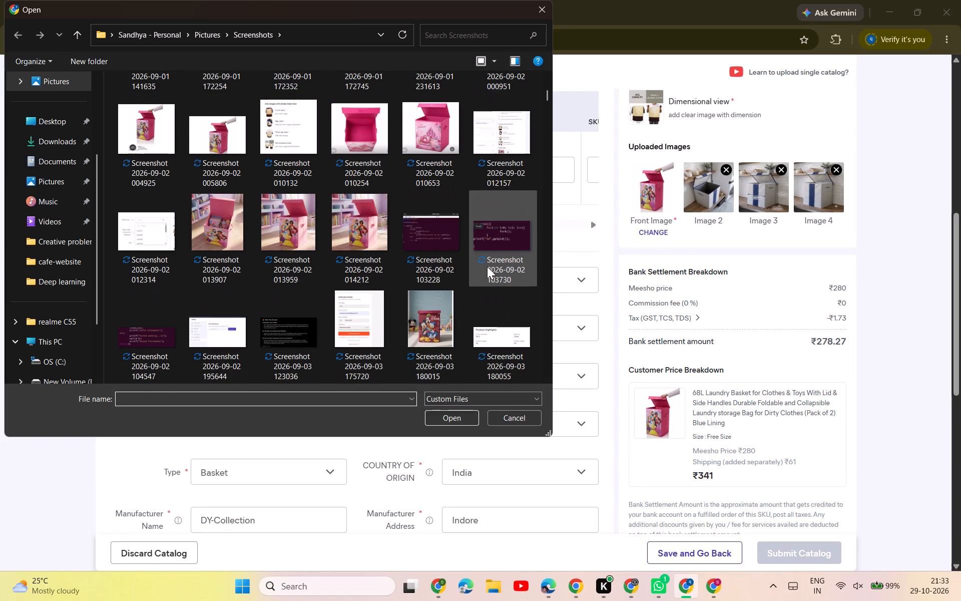
{"action": "scroll", "coordinate": [361, 247], "scroll_direction": "down", "scroll_amount": 1}
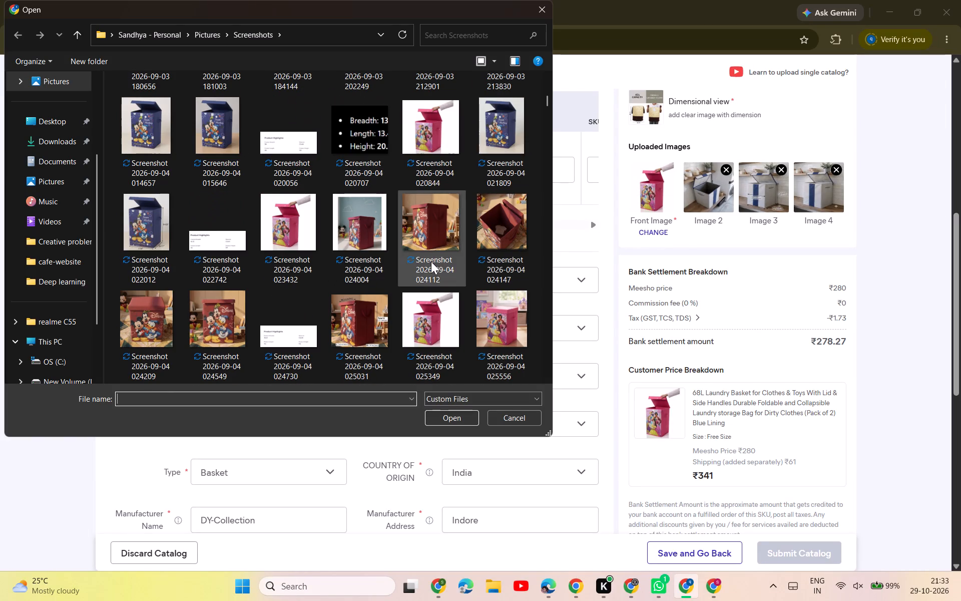
{"action": "left_click", "coordinate": [436, 116]}
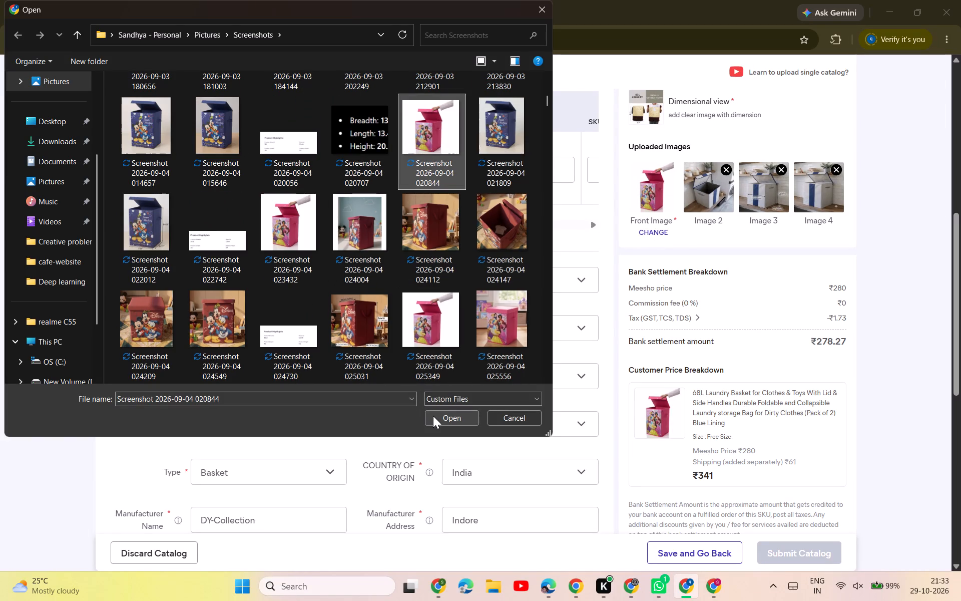
{"action": "left_click", "coordinate": [433, 416]}
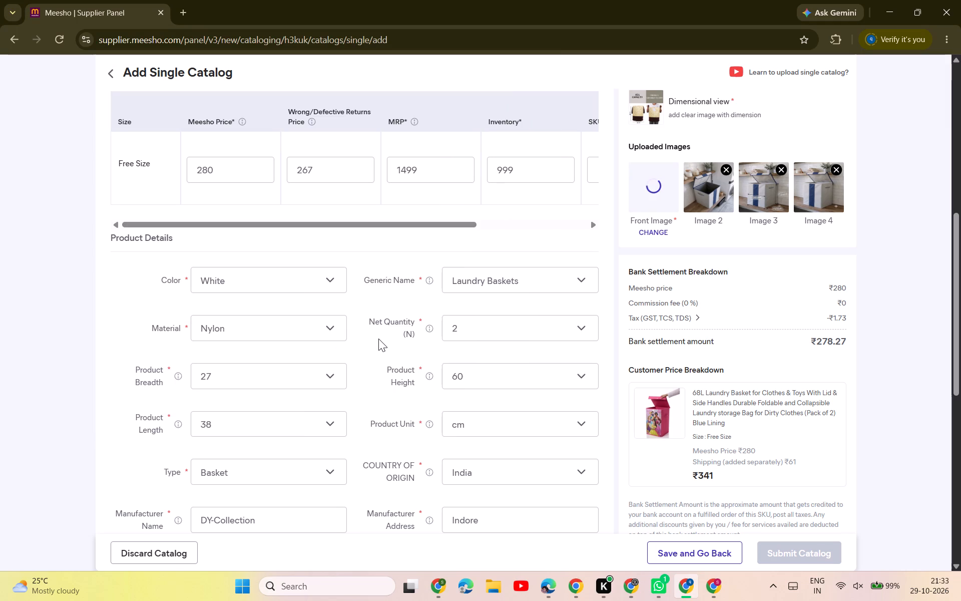
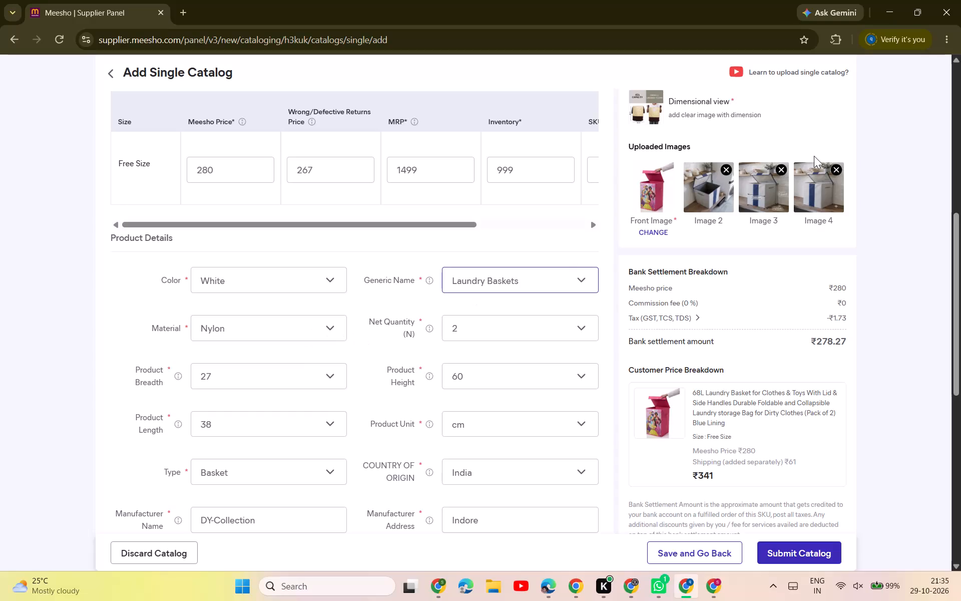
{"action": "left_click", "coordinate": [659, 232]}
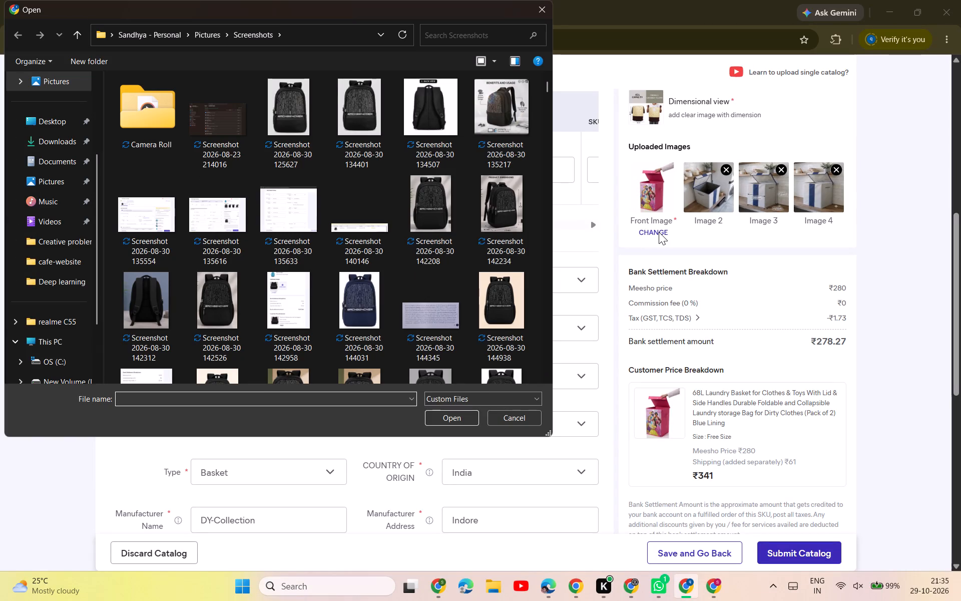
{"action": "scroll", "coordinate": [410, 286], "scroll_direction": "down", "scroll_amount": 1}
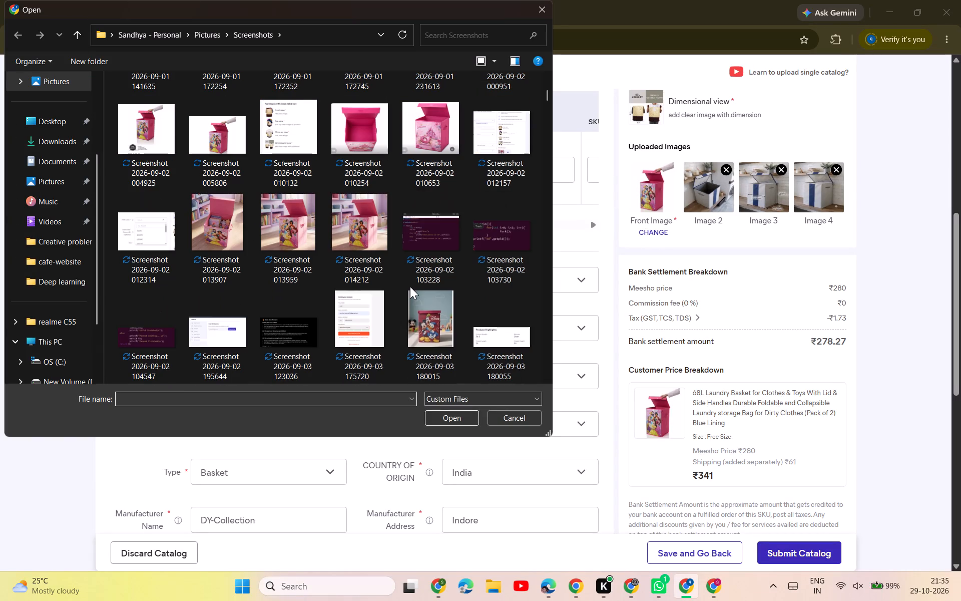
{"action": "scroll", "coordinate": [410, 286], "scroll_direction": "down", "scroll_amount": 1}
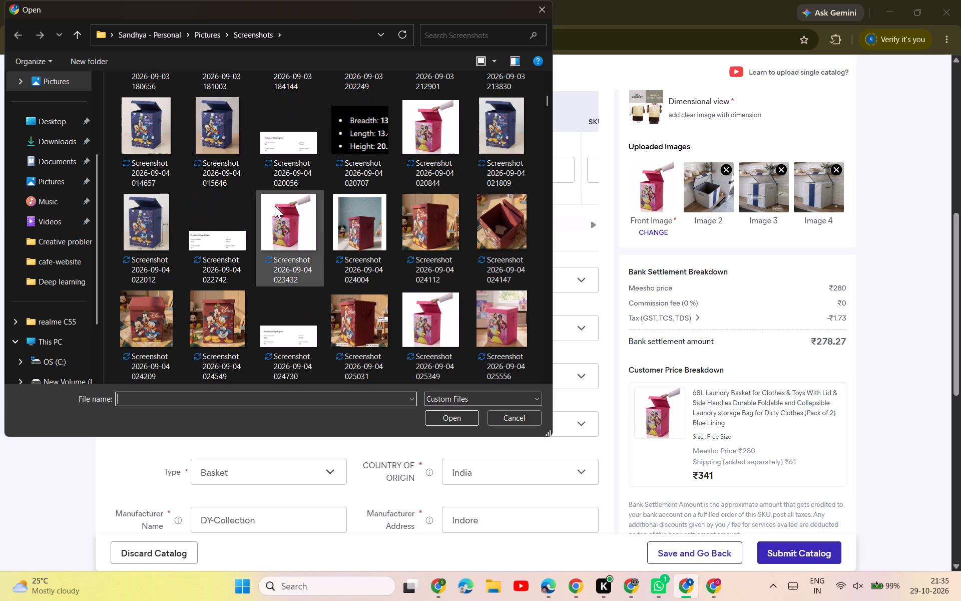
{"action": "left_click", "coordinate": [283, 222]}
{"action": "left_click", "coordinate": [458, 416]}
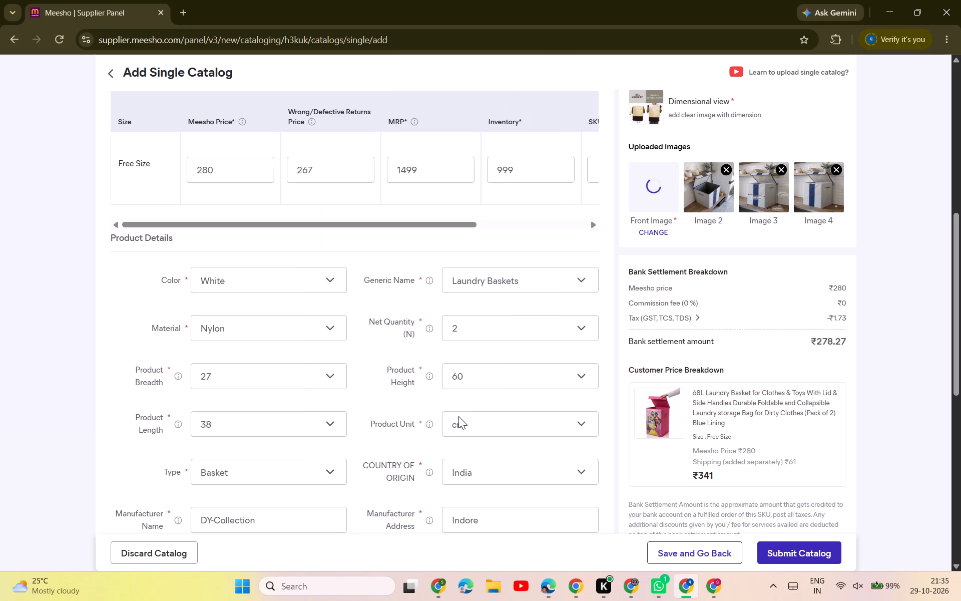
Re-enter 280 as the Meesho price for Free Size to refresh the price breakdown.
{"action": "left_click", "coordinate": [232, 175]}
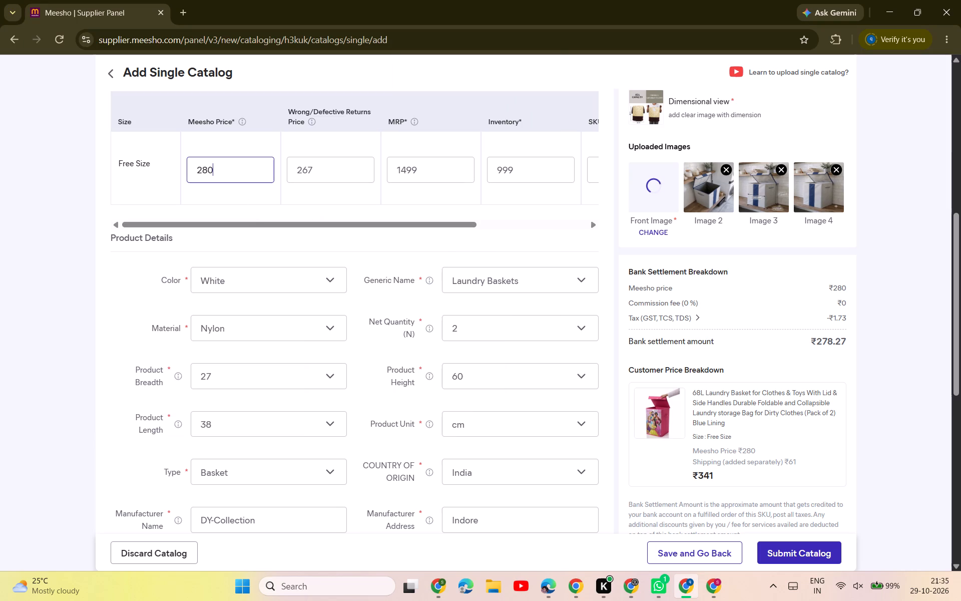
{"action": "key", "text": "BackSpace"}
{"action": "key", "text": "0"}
{"action": "left_click", "coordinate": [667, 232]}
{"action": "scroll", "coordinate": [326, 188], "scroll_direction": "down", "scroll_amount": 2}
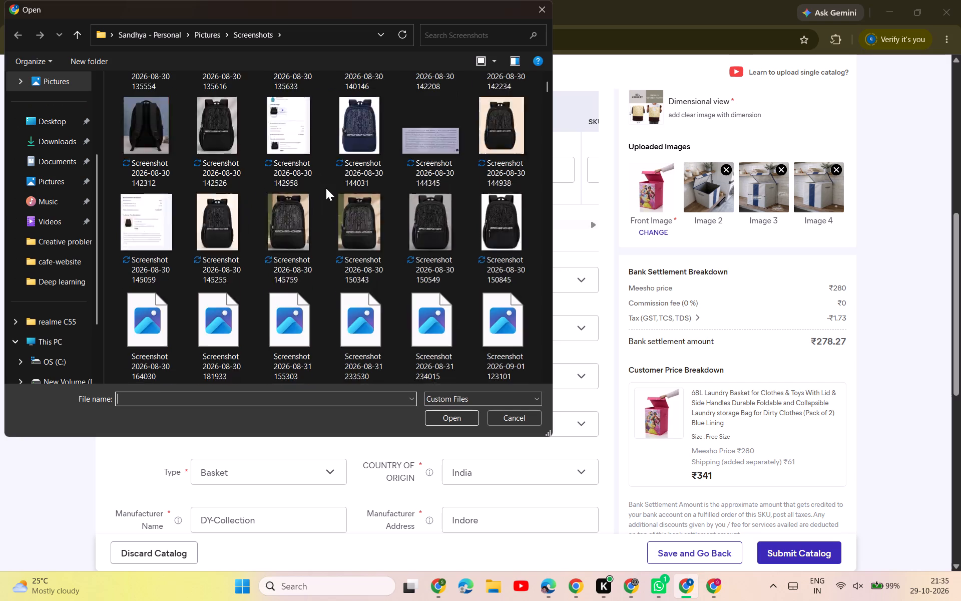
{"action": "scroll", "coordinate": [326, 188], "scroll_direction": "down", "scroll_amount": 4}
{"action": "scroll", "coordinate": [199, 224], "scroll_direction": "down", "scroll_amount": 1}
{"action": "scroll", "coordinate": [260, 274], "scroll_direction": "down", "scroll_amount": 2}
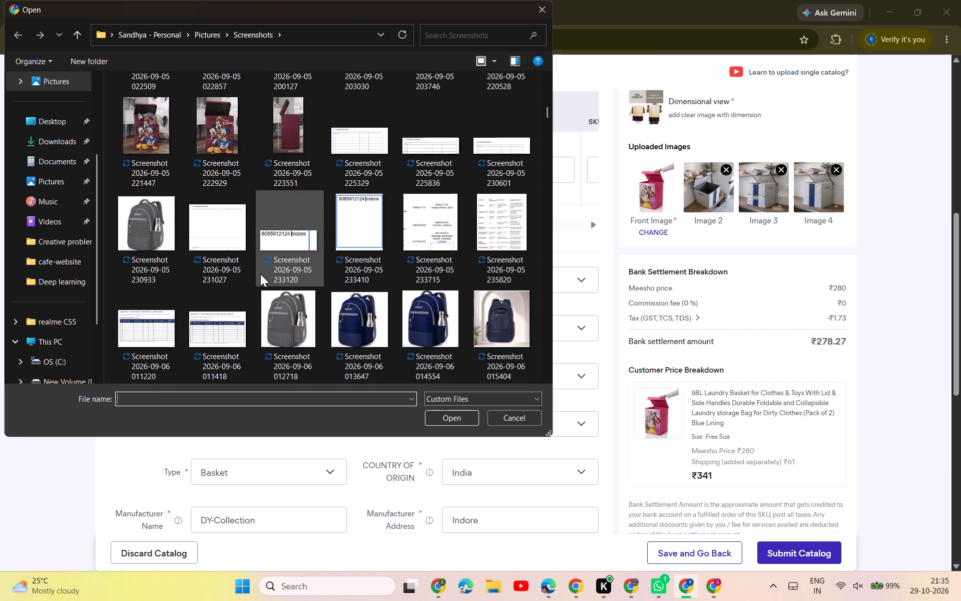
{"action": "scroll", "coordinate": [260, 274], "scroll_direction": "down", "scroll_amount": 2}
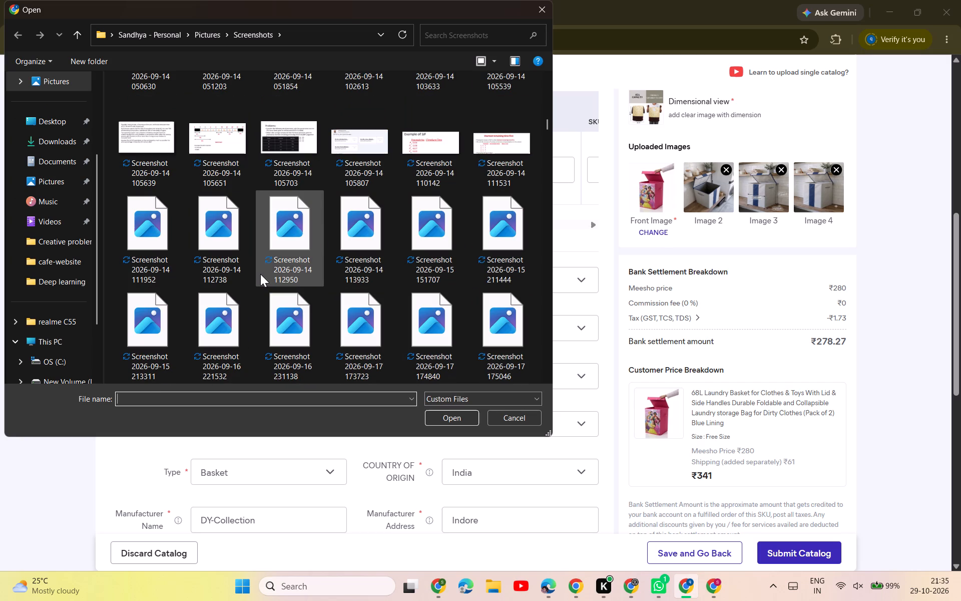
{"action": "scroll", "coordinate": [260, 274], "scroll_direction": "down", "scroll_amount": 3}
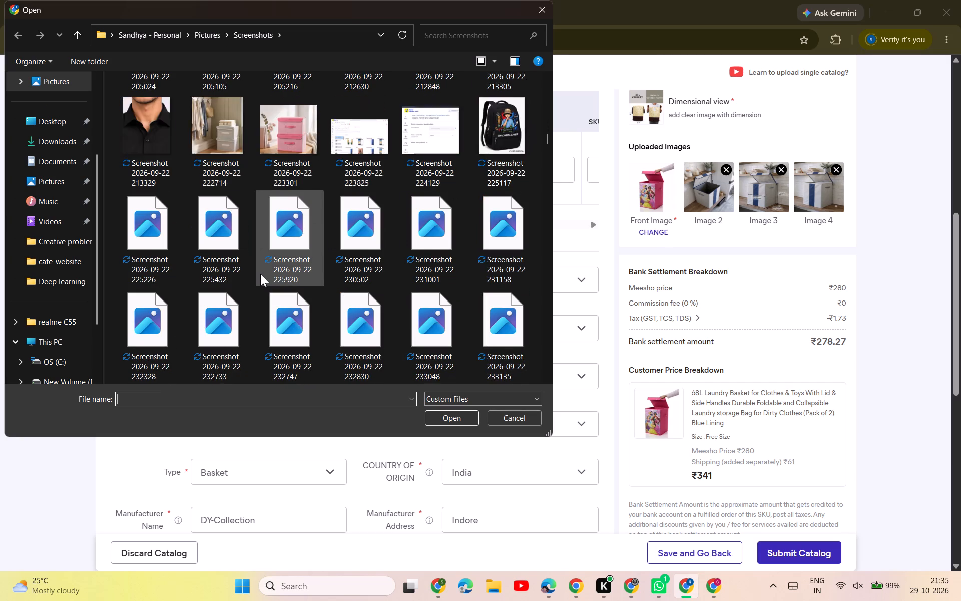
{"action": "scroll", "coordinate": [260, 274], "scroll_direction": "down", "scroll_amount": 1}
{"action": "scroll", "coordinate": [260, 274], "scroll_direction": "up", "scroll_amount": 20}
{"action": "scroll", "coordinate": [260, 274], "scroll_direction": "up", "scroll_amount": 20}
{"action": "scroll", "coordinate": [260, 274], "scroll_direction": "up", "scroll_amount": 20}
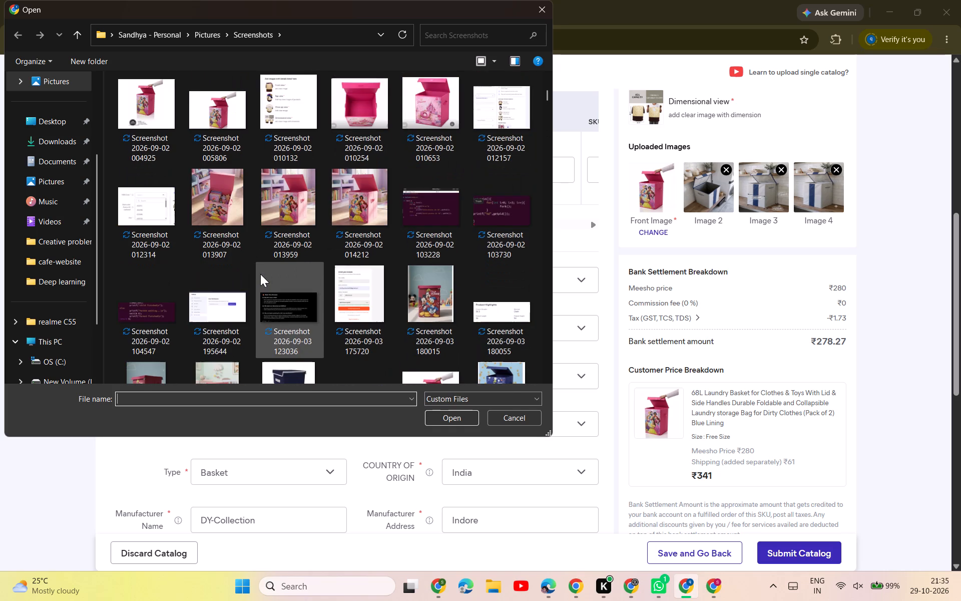
{"action": "scroll", "coordinate": [260, 274], "scroll_direction": "up", "scroll_amount": 1}
{"action": "scroll", "coordinate": [248, 259], "scroll_direction": "down", "scroll_amount": 1}
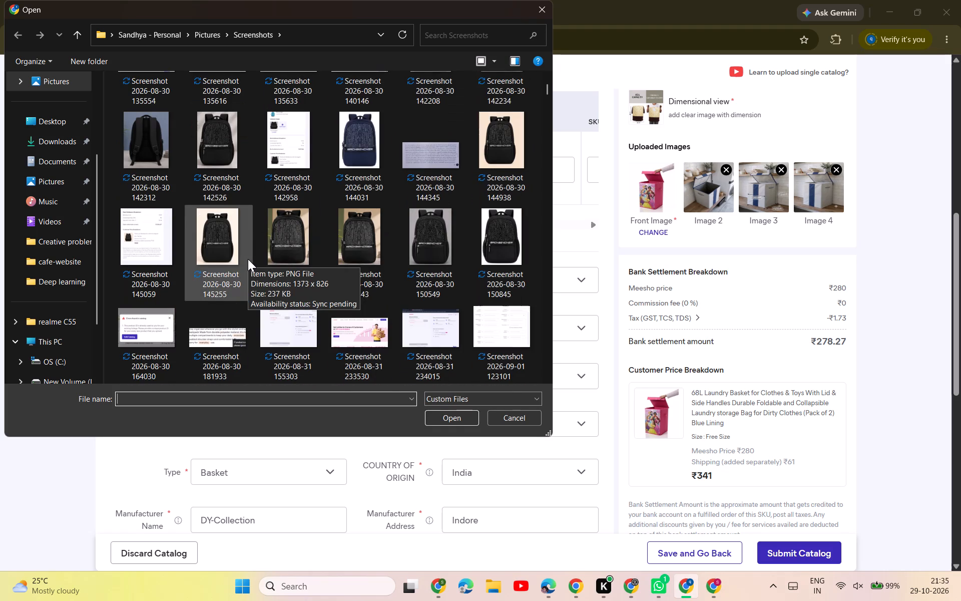
{"action": "scroll", "coordinate": [248, 259], "scroll_direction": "down", "scroll_amount": 2}
{"action": "scroll", "coordinate": [244, 209], "scroll_direction": "up", "scroll_amount": 1}
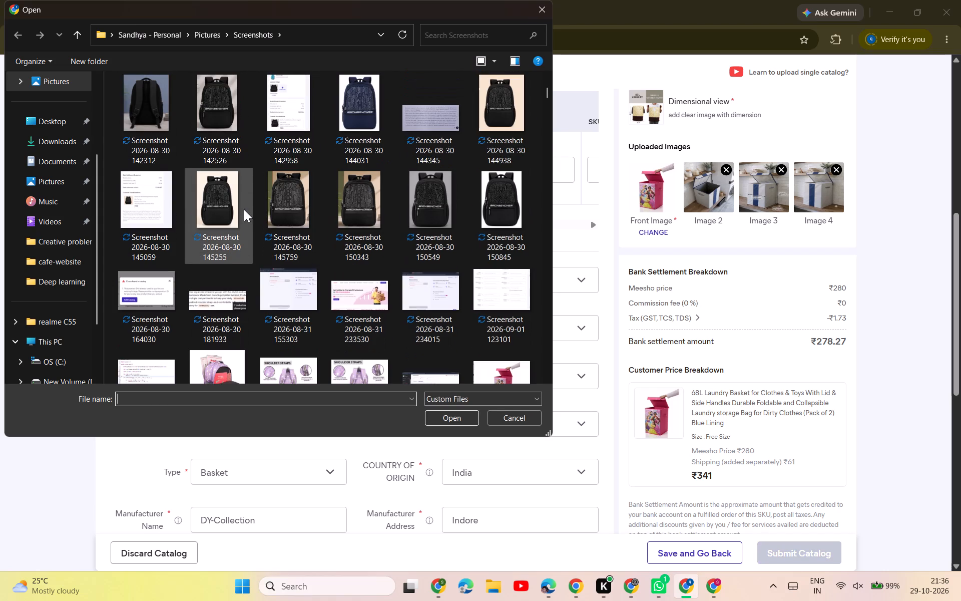
{"action": "left_click", "coordinate": [204, 363]}
{"action": "left_click", "coordinate": [454, 417]}
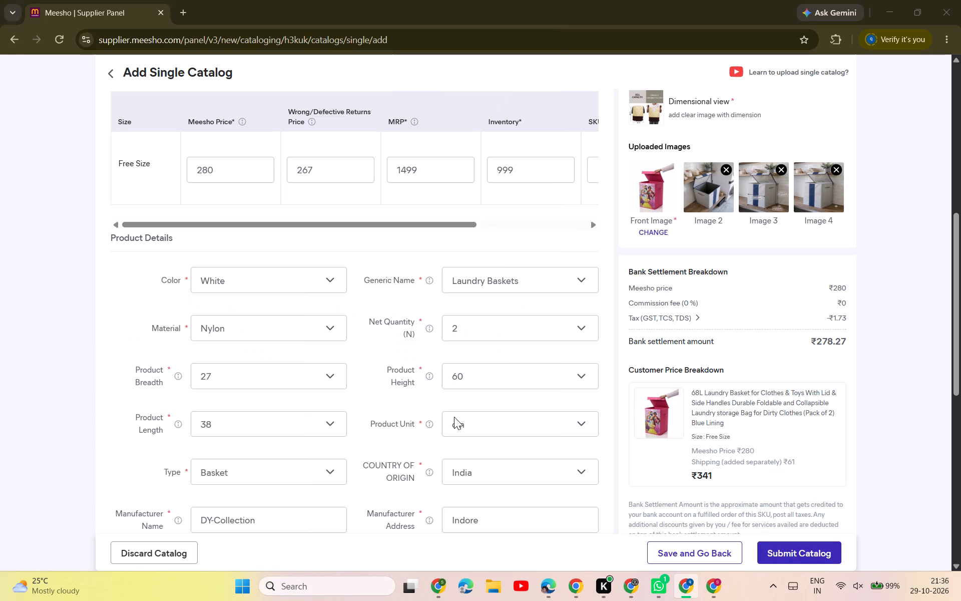
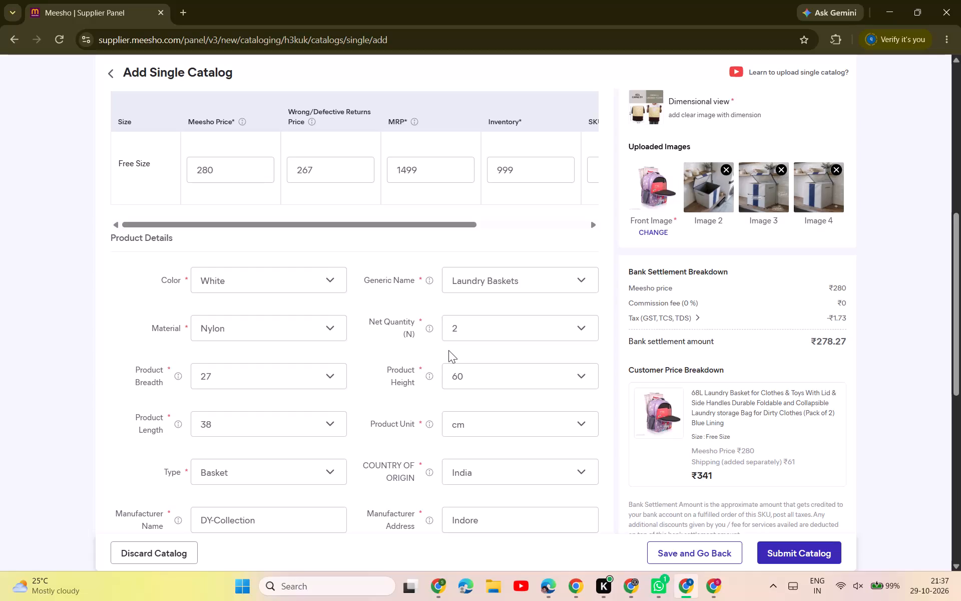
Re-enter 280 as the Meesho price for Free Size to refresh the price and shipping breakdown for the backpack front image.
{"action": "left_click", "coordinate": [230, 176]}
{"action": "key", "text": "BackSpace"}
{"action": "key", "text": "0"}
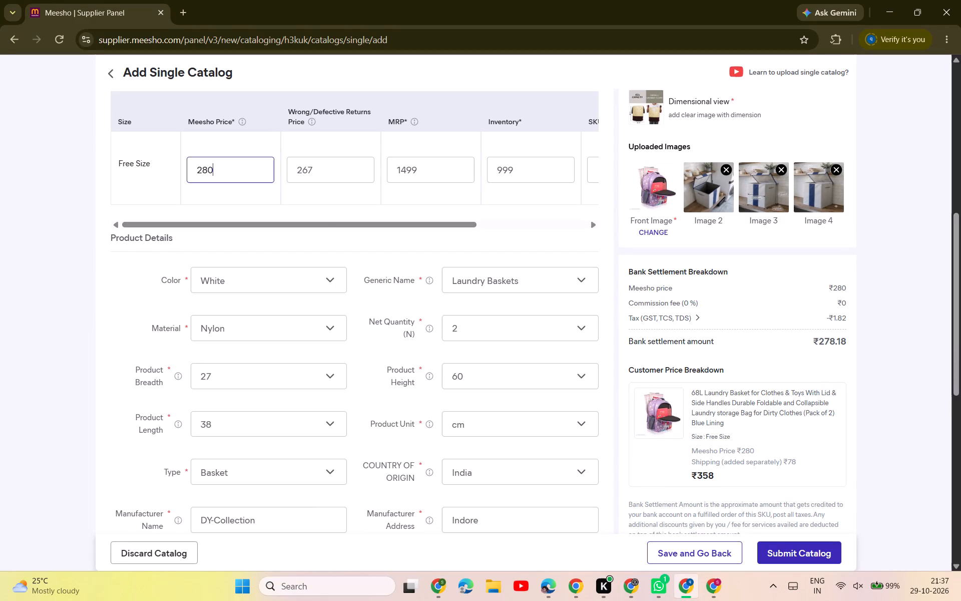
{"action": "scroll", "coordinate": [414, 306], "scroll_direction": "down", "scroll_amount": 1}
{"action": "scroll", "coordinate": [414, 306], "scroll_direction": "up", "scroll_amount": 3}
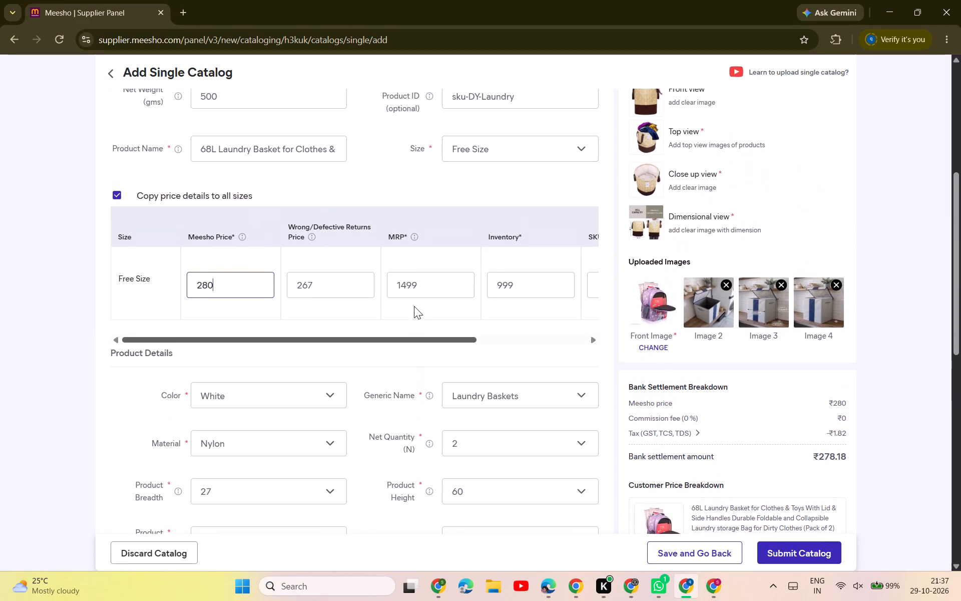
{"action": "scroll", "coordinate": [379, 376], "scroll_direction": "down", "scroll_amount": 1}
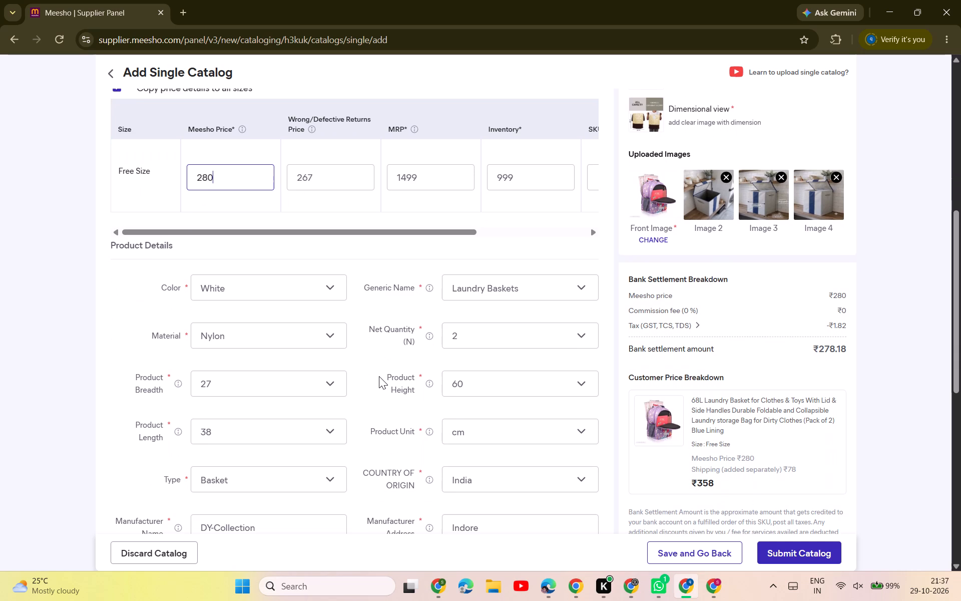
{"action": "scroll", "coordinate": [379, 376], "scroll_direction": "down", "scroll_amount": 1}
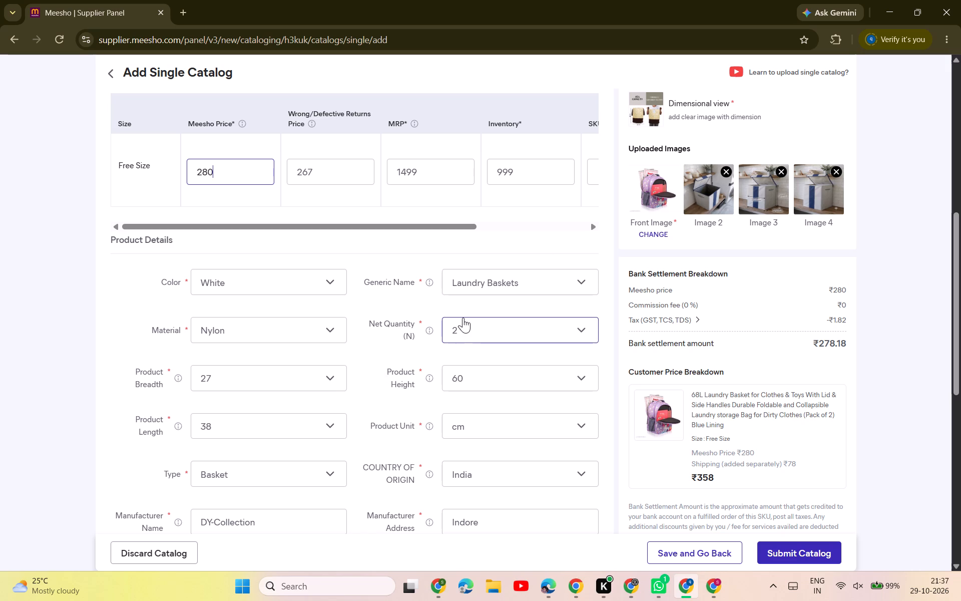
{"action": "left_click", "coordinate": [648, 235]}
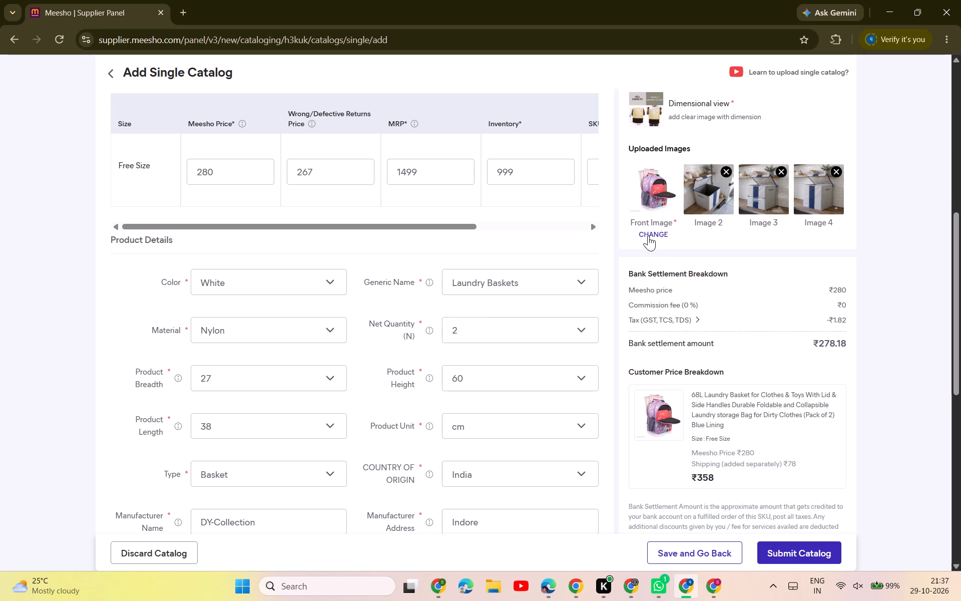
{"action": "left_click_drag", "start_coordinate": [544, 86], "coordinate": [550, 359]}
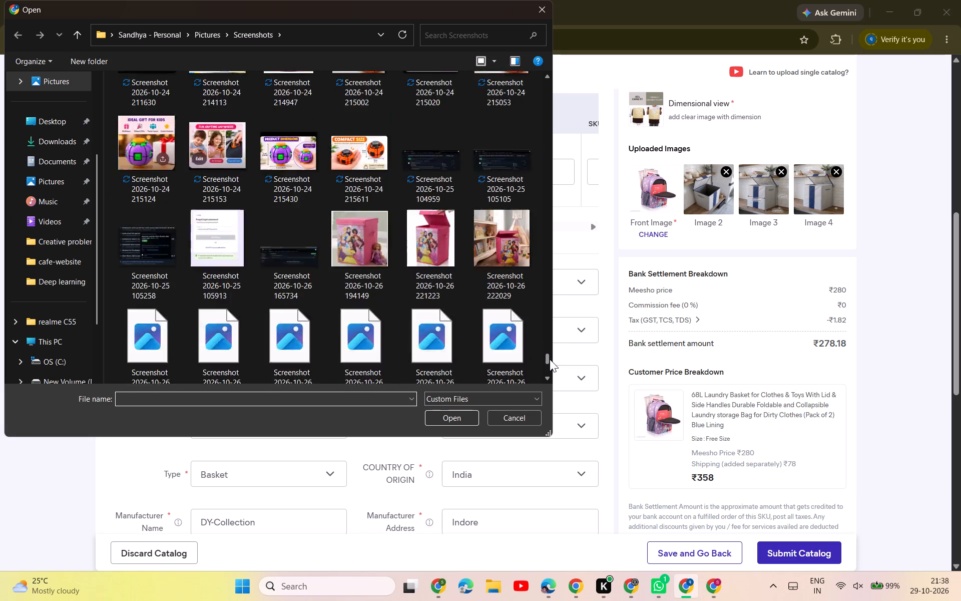
{"action": "left_click_drag", "start_coordinate": [550, 359], "coordinate": [548, 364]}
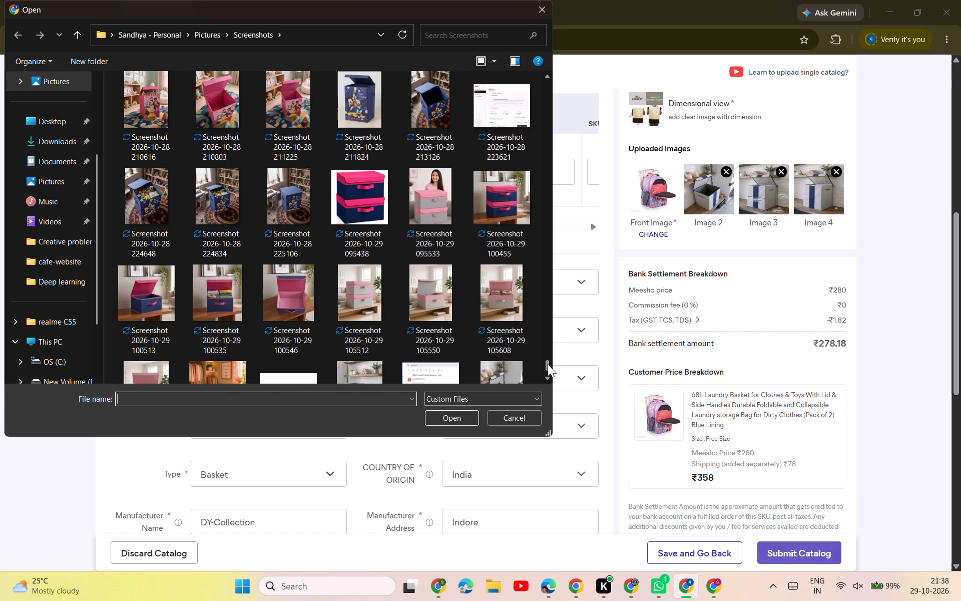
{"action": "scroll", "coordinate": [456, 294], "scroll_direction": "down", "scroll_amount": 1}
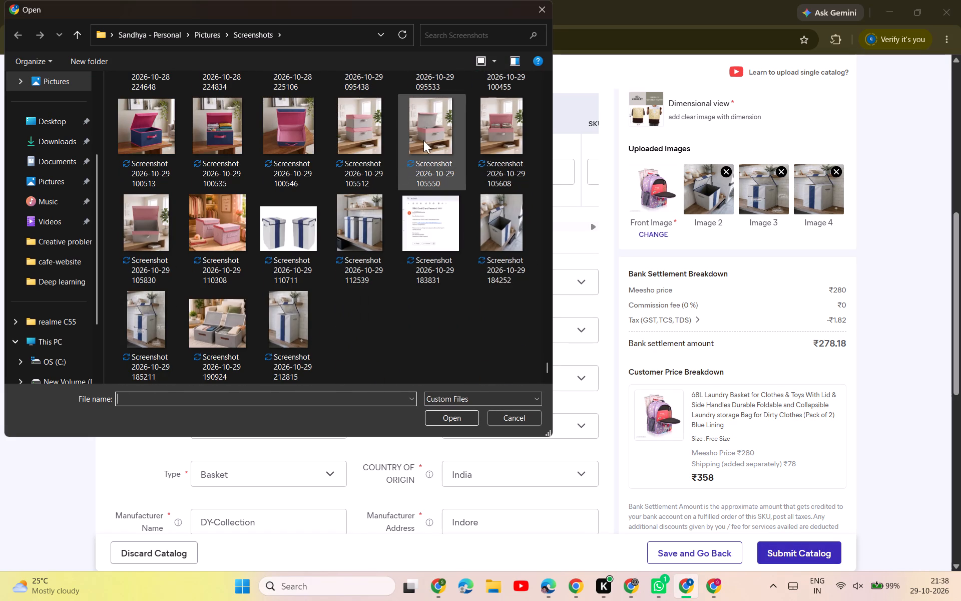
{"action": "left_click", "coordinate": [343, 136]}
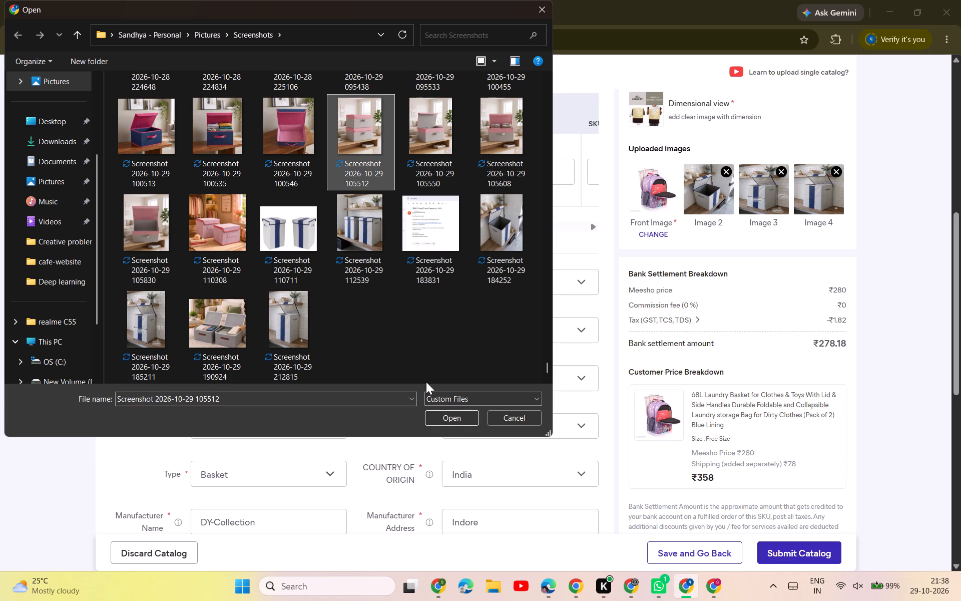
{"action": "left_click", "coordinate": [443, 417]}
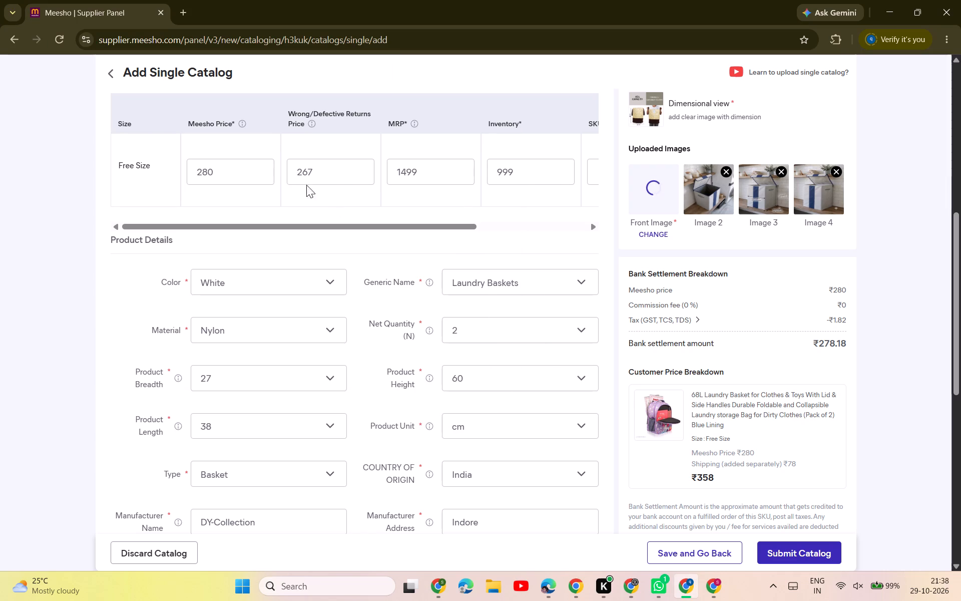
Re-enter 280 as the Meesho price for Free Size to refresh the price breakdown for the new front image.
{"action": "left_click", "coordinate": [249, 170]}
{"action": "key", "text": "BackSpace"}
{"action": "key", "text": "0"}
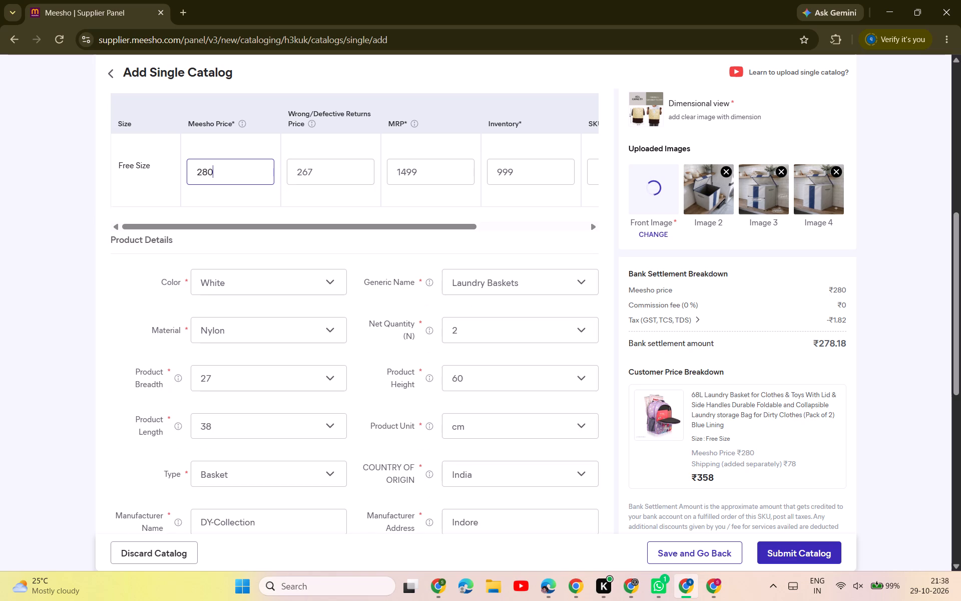
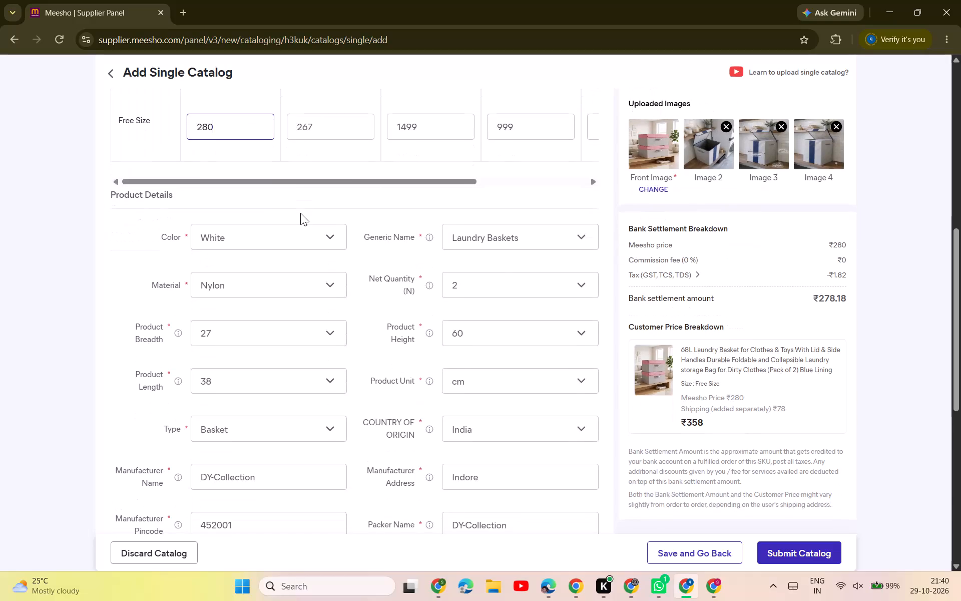
Start changing the listing's front image and browse the Screenshots folder for another storage box picture to use.
{"action": "scroll", "coordinate": [317, 242], "scroll_direction": "up", "scroll_amount": 1}
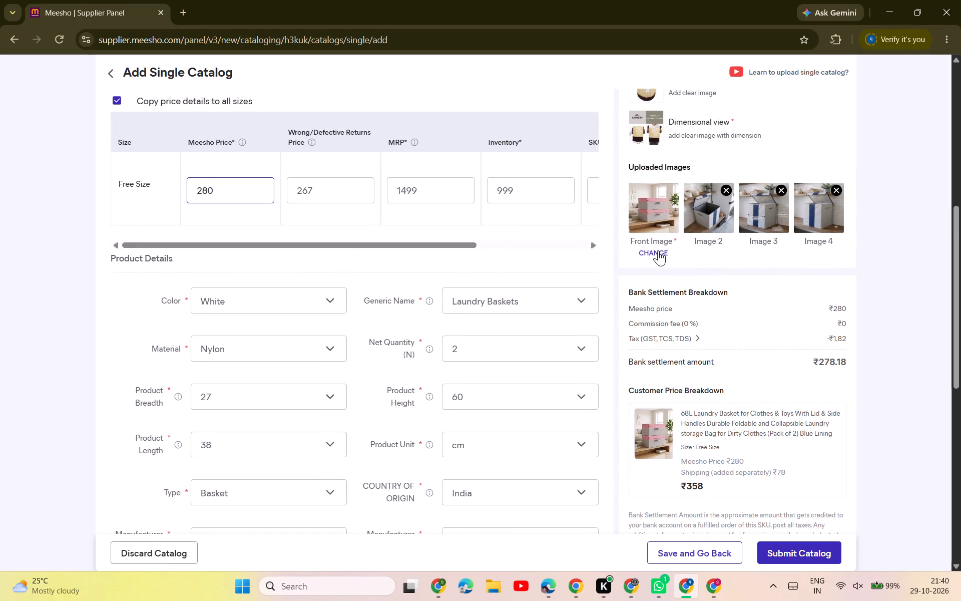
{"action": "left_click", "coordinate": [658, 250]}
{"action": "scroll", "coordinate": [317, 214], "scroll_direction": "down", "scroll_amount": 1}
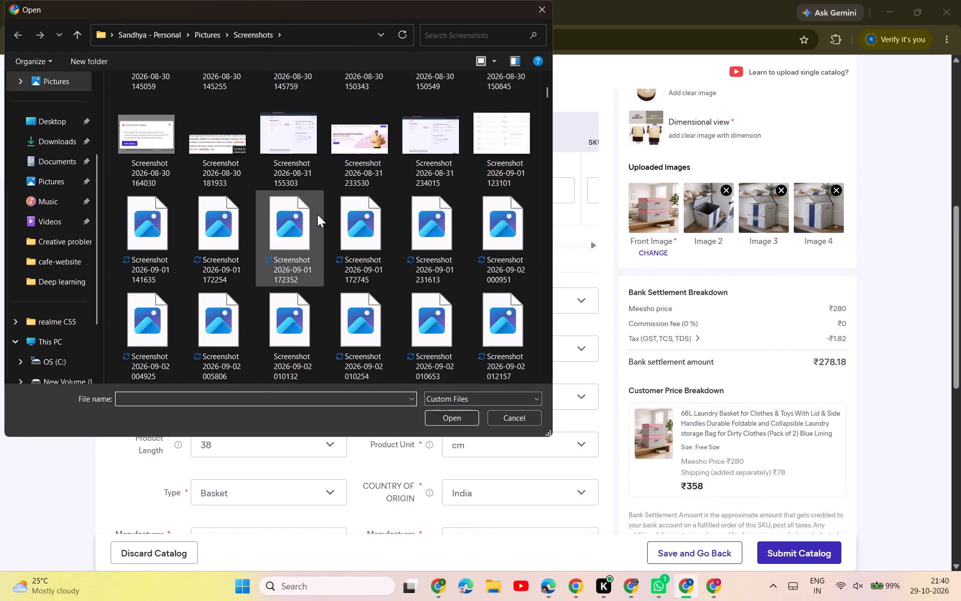
{"action": "scroll", "coordinate": [317, 214], "scroll_direction": "up", "scroll_amount": 1}
{"action": "scroll", "coordinate": [317, 214], "scroll_direction": "down", "scroll_amount": 1}
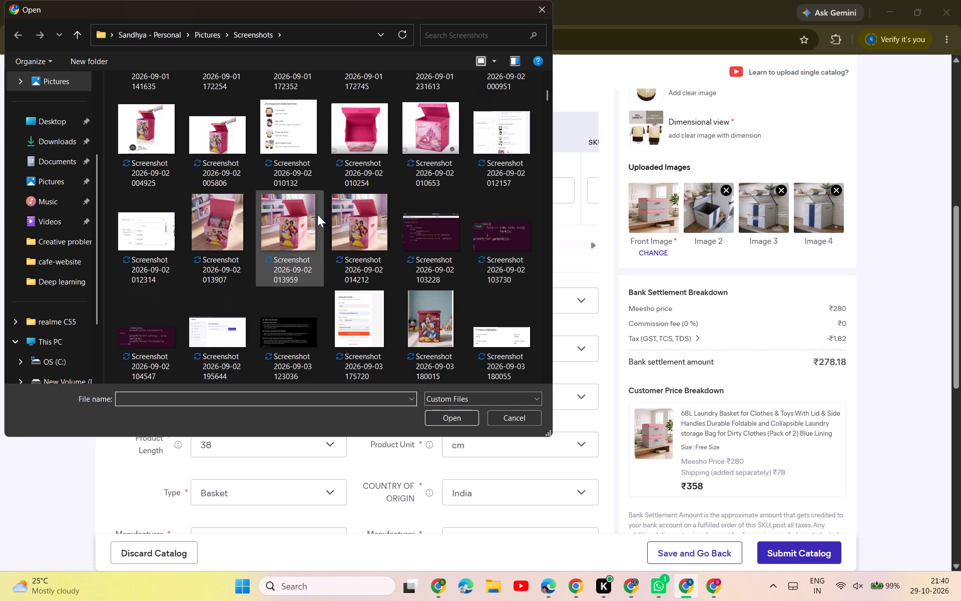
{"action": "scroll", "coordinate": [317, 214], "scroll_direction": "down", "scroll_amount": 1}
{"action": "scroll", "coordinate": [317, 214], "scroll_direction": "up", "scroll_amount": 1}
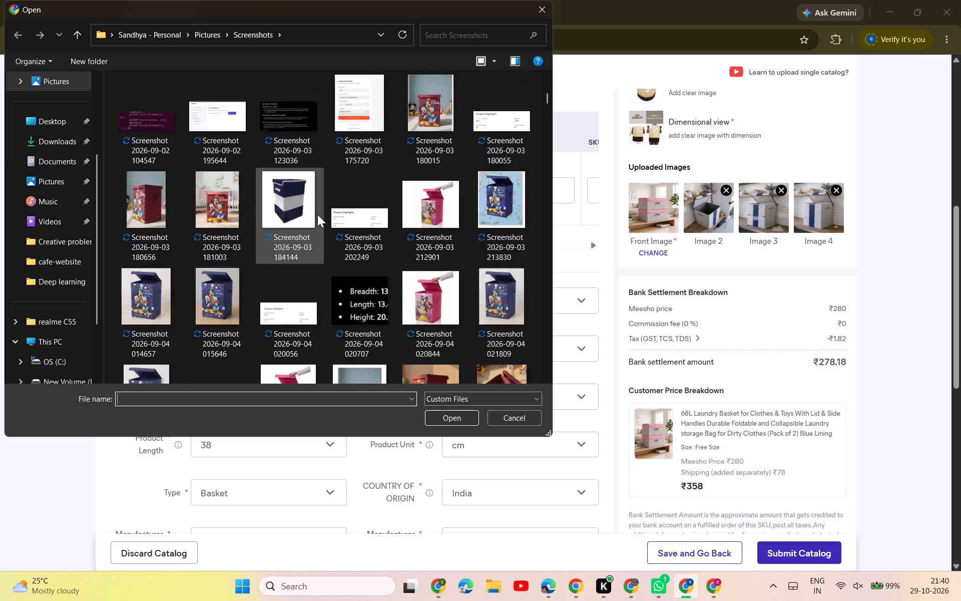
{"action": "scroll", "coordinate": [317, 214], "scroll_direction": "up", "scroll_amount": 1}
{"action": "scroll", "coordinate": [317, 214], "scroll_direction": "down", "scroll_amount": 1}
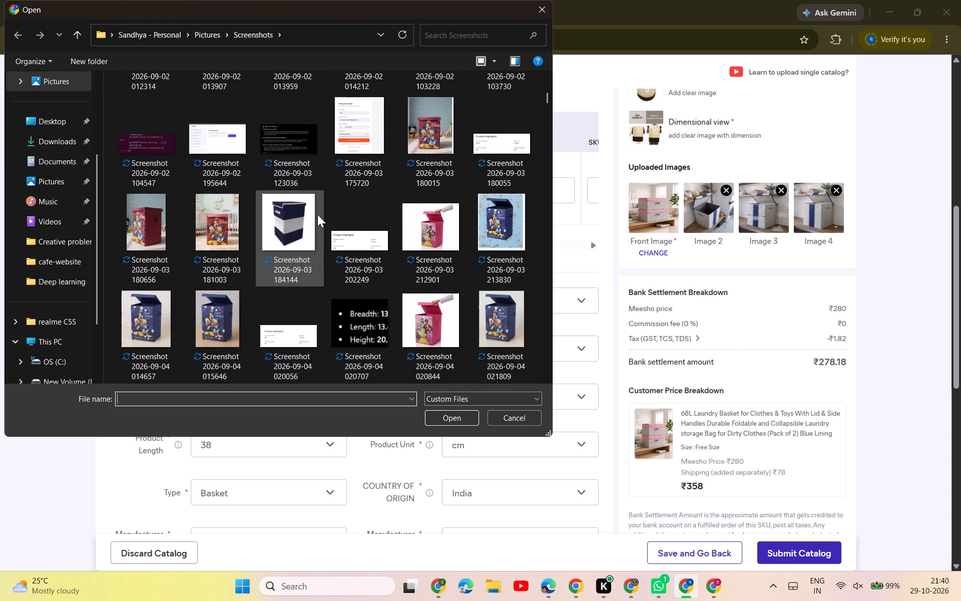
{"action": "scroll", "coordinate": [220, 220], "scroll_direction": "down", "scroll_amount": 4}
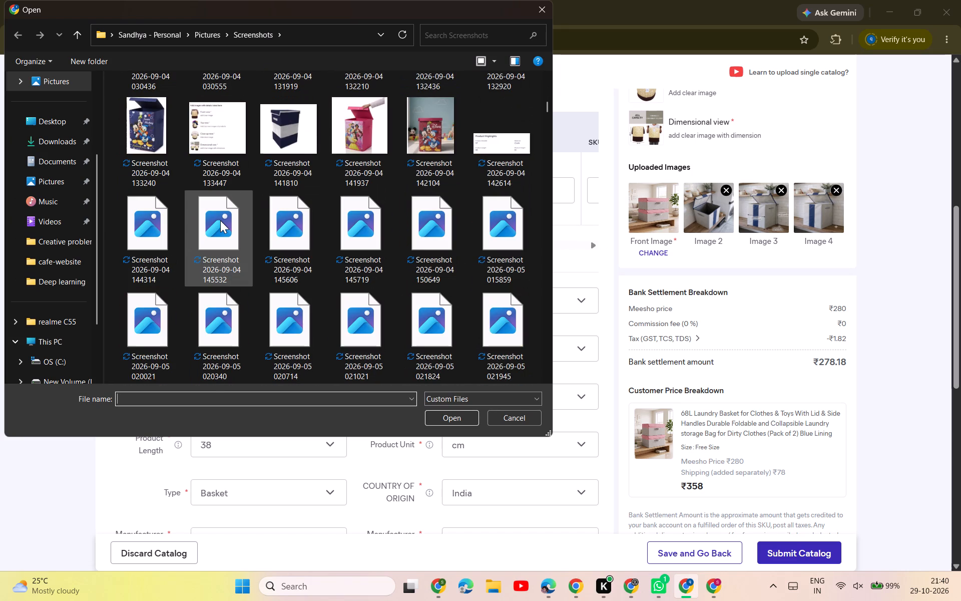
{"action": "scroll", "coordinate": [220, 220], "scroll_direction": "up", "scroll_amount": 1}
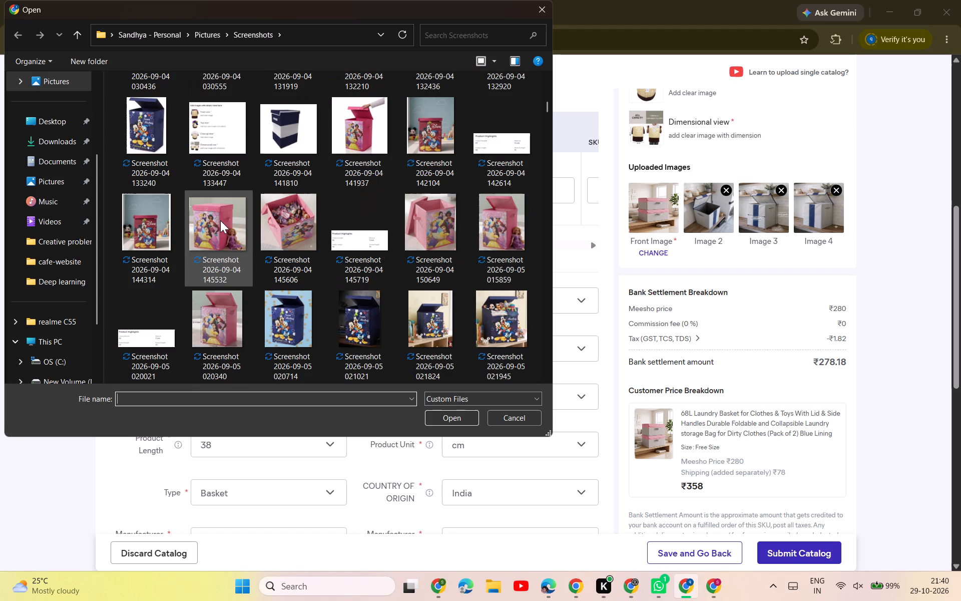
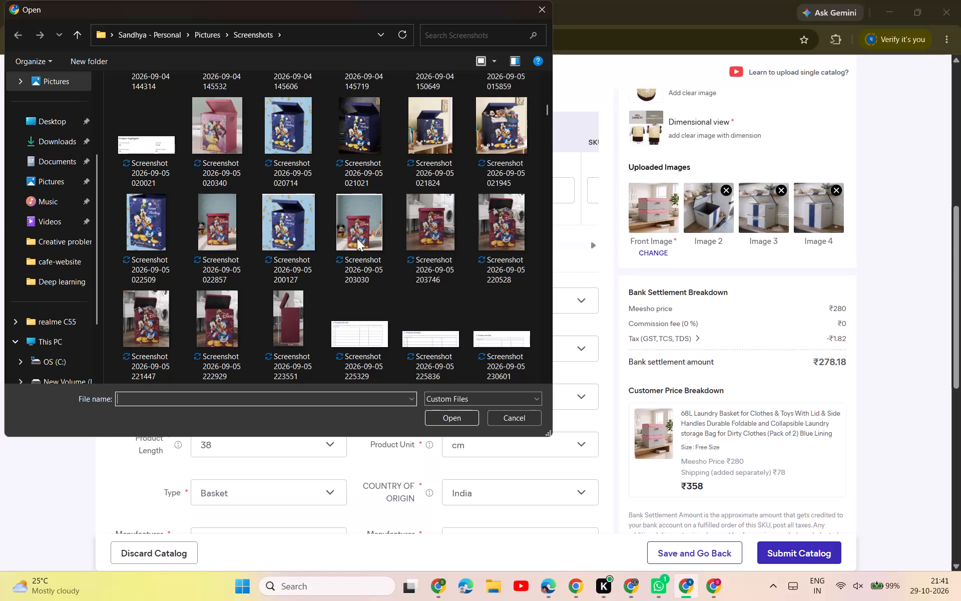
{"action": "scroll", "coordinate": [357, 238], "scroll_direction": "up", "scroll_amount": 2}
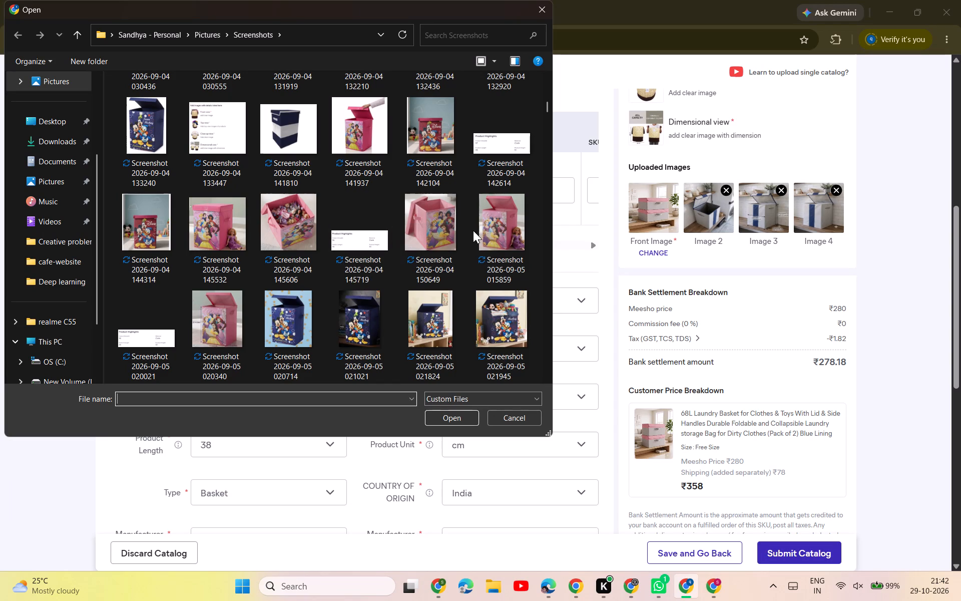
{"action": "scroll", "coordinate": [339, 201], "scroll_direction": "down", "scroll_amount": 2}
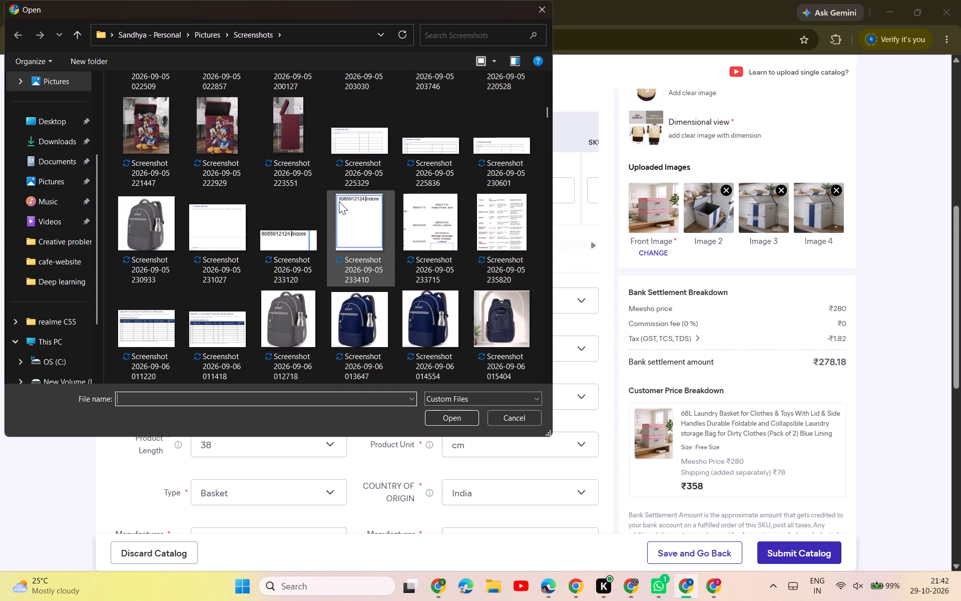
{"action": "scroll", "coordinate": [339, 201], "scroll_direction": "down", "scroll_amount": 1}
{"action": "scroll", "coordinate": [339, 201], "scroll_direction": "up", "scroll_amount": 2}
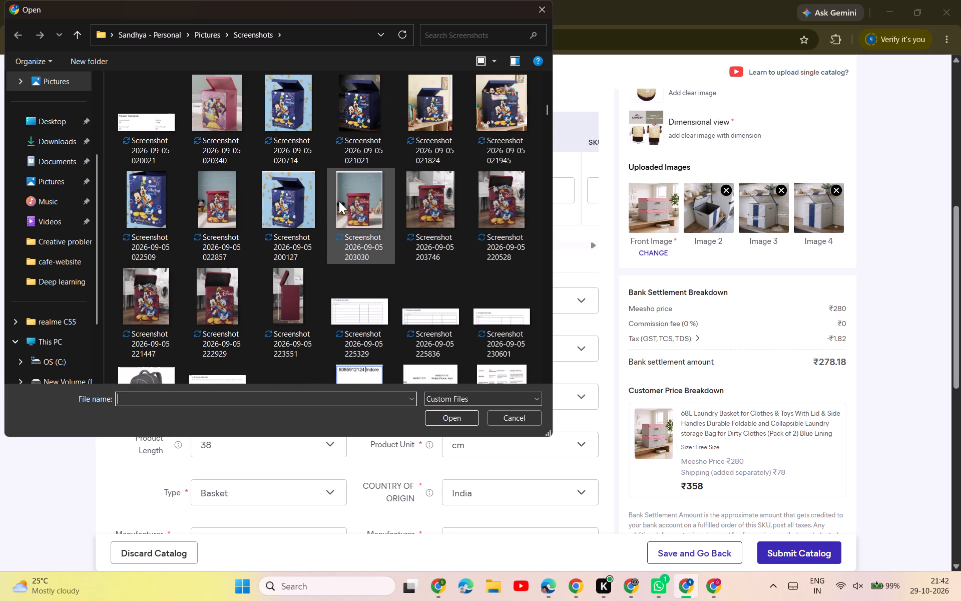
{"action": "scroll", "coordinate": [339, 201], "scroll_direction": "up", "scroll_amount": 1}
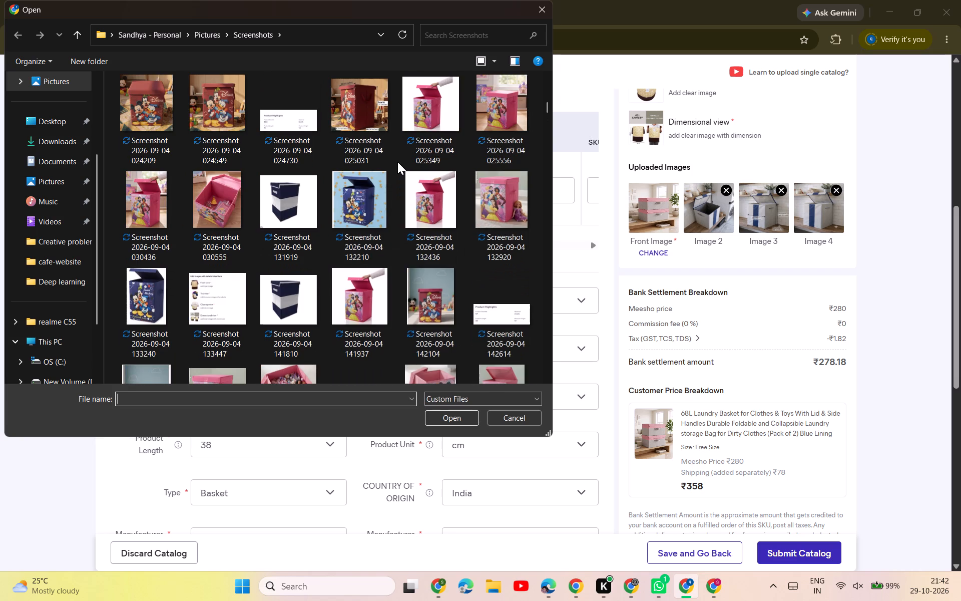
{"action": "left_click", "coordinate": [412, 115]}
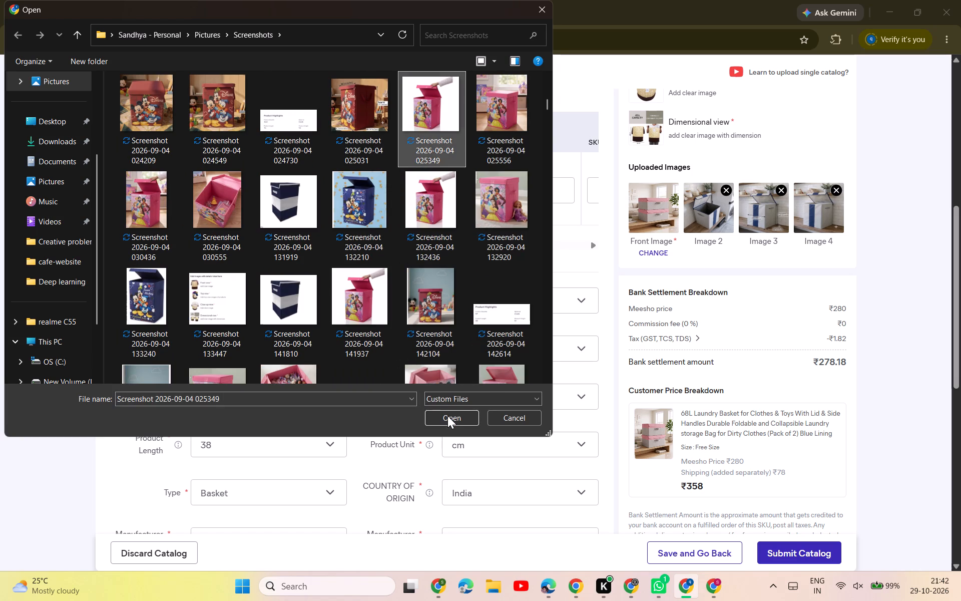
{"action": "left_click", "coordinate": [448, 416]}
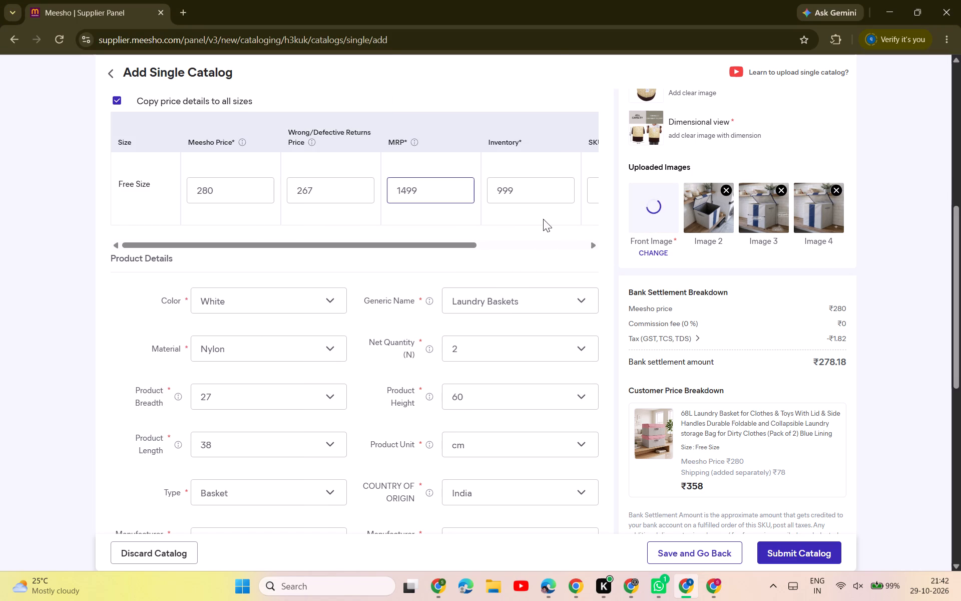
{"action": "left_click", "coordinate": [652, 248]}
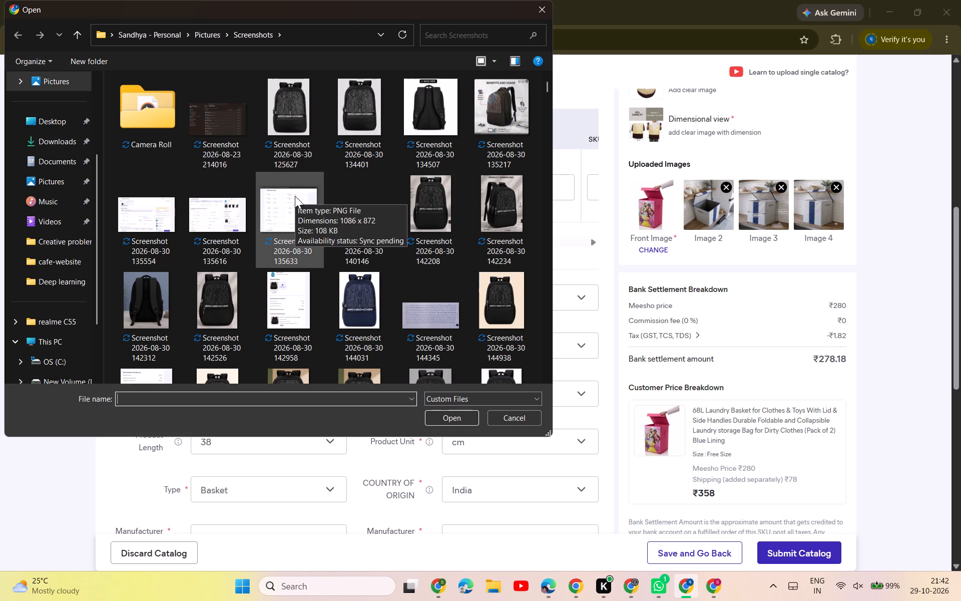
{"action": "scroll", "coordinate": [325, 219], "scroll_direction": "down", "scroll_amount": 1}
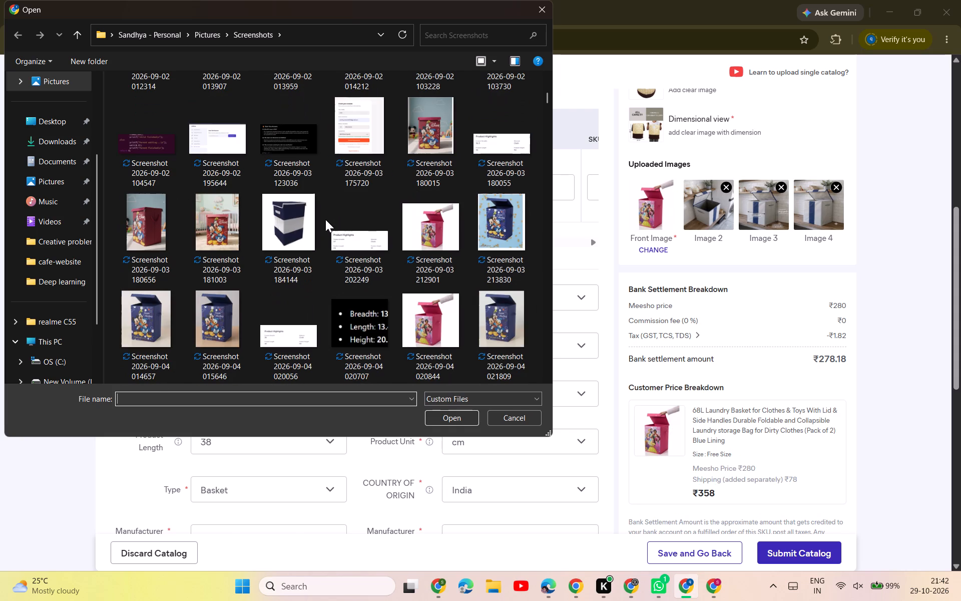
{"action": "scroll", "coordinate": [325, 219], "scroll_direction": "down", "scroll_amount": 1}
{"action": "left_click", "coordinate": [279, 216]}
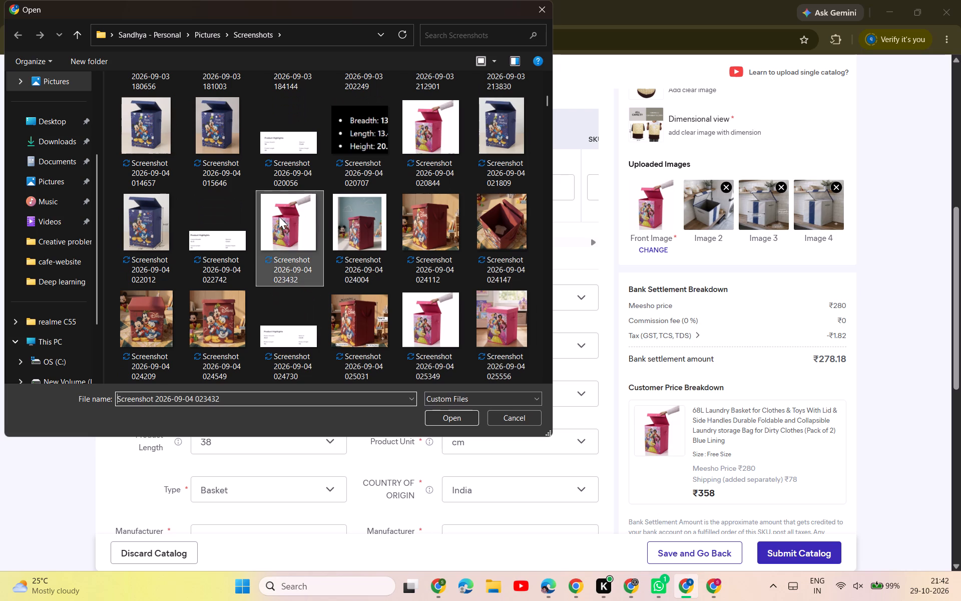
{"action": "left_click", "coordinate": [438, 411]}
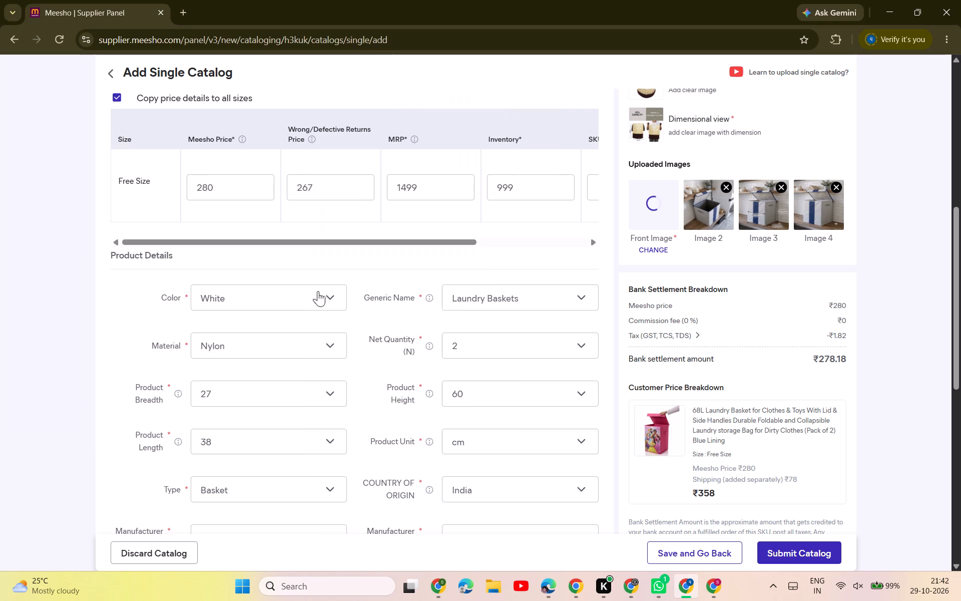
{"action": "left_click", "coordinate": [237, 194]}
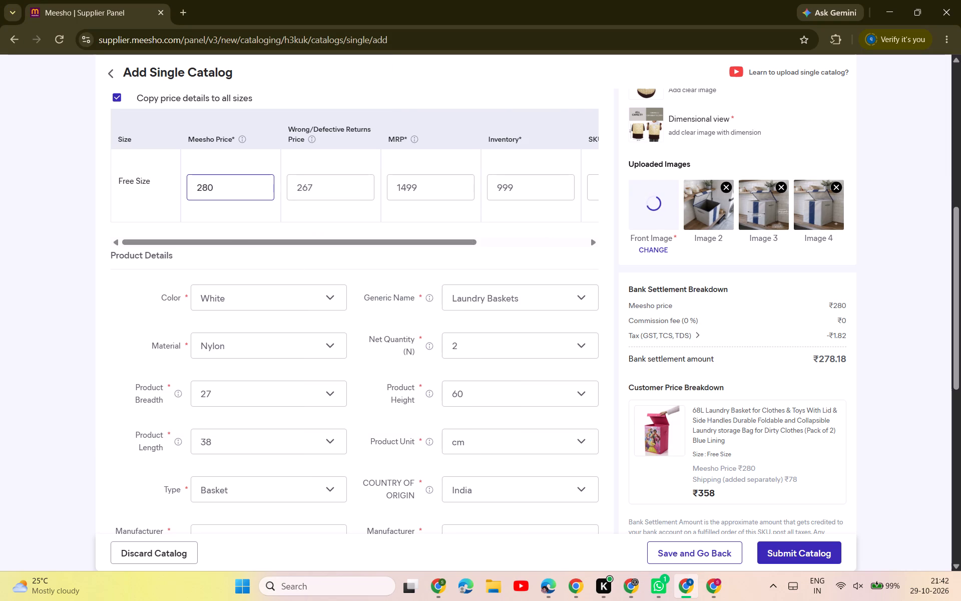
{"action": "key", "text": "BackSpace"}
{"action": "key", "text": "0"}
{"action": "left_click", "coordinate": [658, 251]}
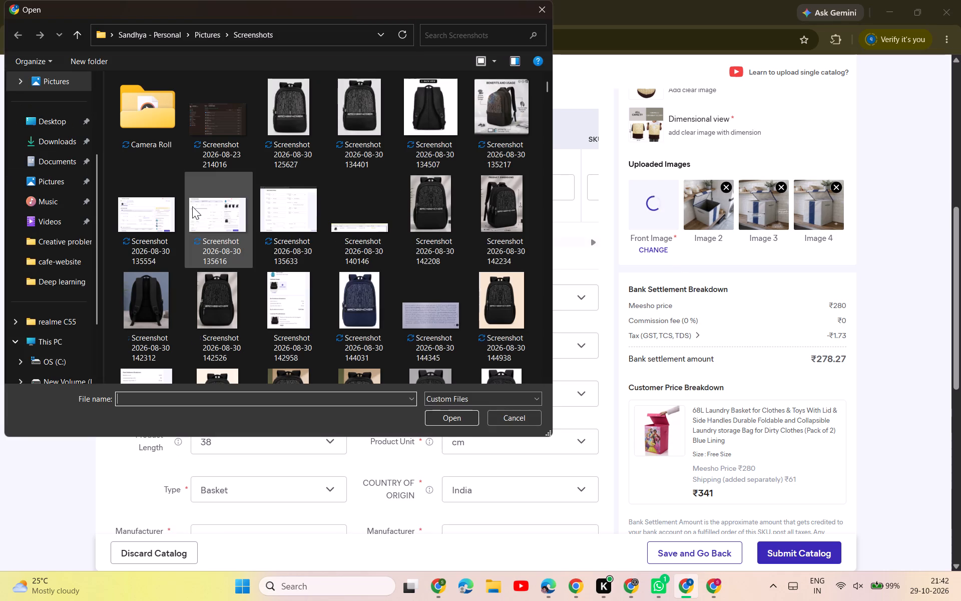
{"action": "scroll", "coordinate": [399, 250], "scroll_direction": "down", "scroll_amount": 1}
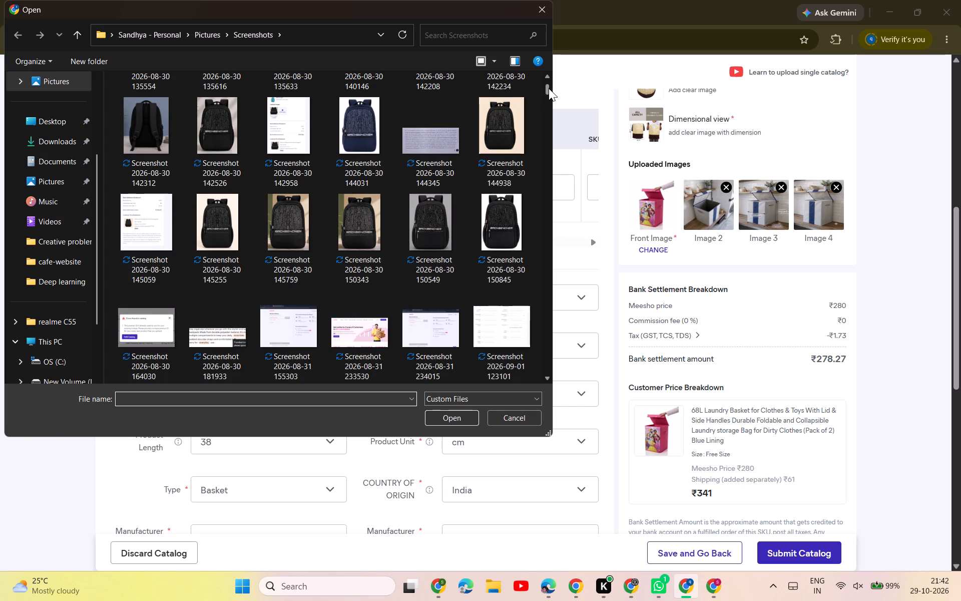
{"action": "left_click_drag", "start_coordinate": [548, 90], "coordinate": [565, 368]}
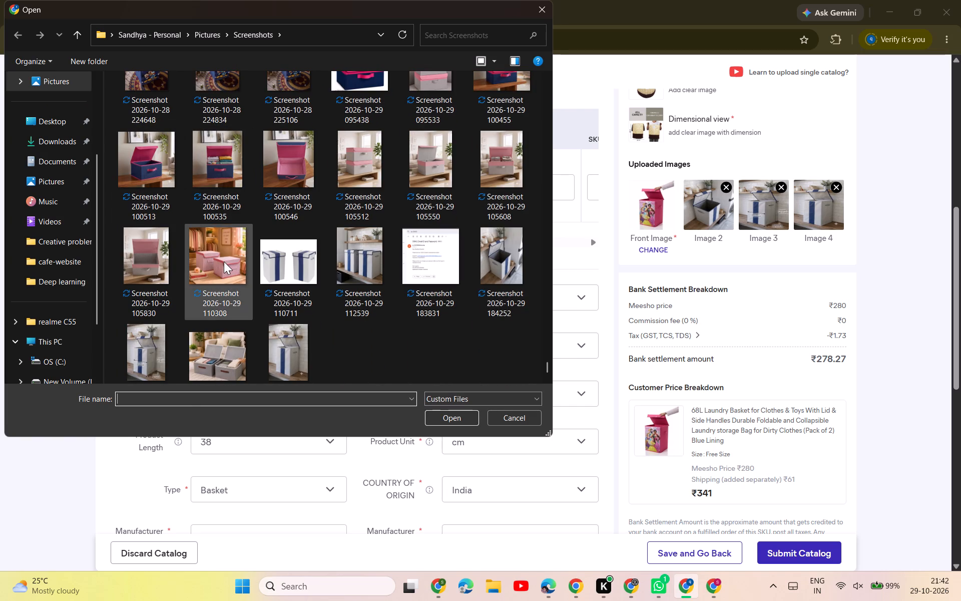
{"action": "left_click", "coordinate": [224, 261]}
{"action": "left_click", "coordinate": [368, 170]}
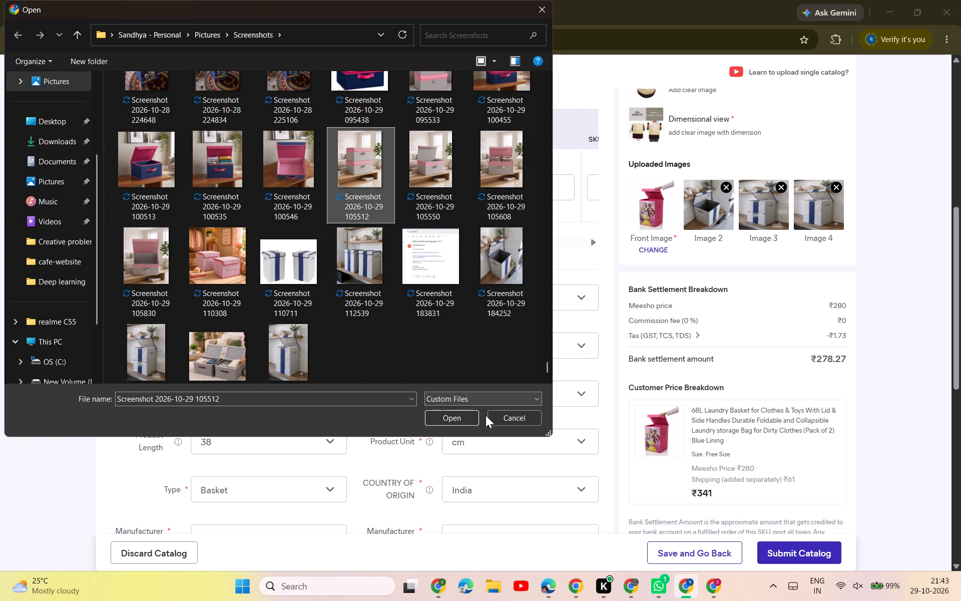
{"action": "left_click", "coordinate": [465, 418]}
Re-enter the Meesho price of 280 to recalculate the shipping and customer price breakdown for the stacked boxes image.
{"action": "scroll", "coordinate": [307, 320], "scroll_direction": "up", "scroll_amount": 1}
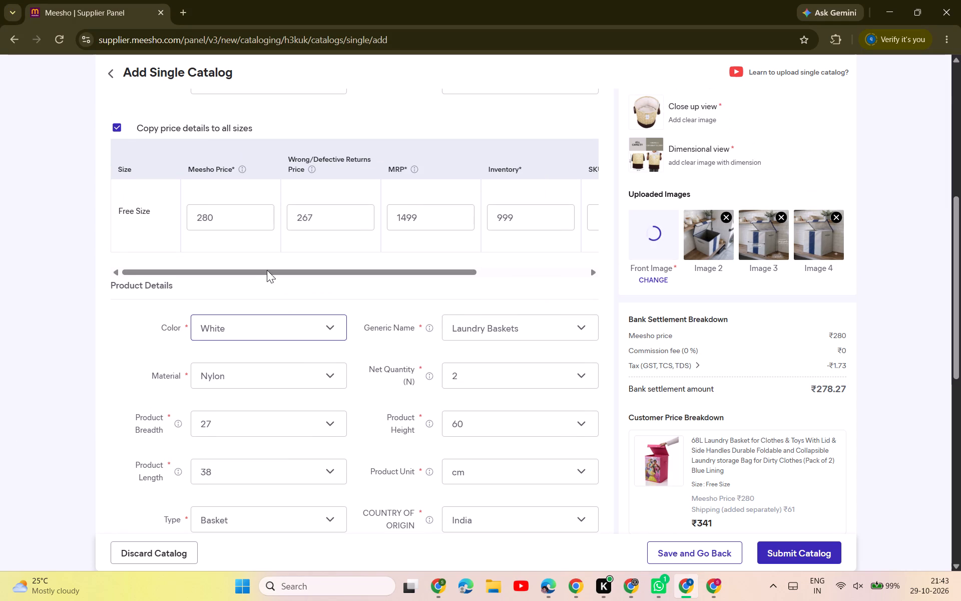
{"action": "left_click", "coordinate": [240, 225]}
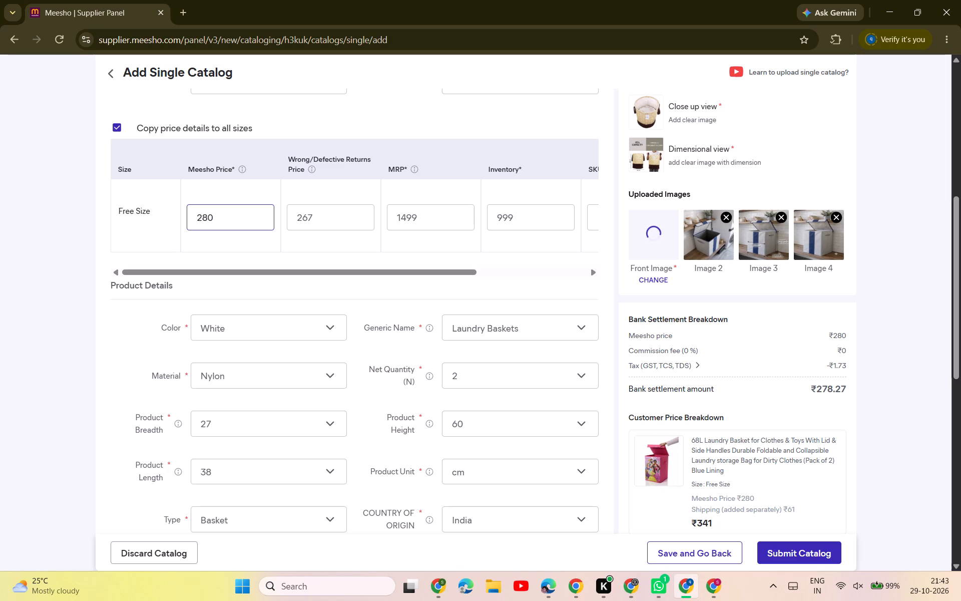
{"action": "key", "text": "BackSpace"}
{"action": "key", "text": "0"}
{"action": "scroll", "coordinate": [439, 399], "scroll_direction": "down", "scroll_amount": 2}
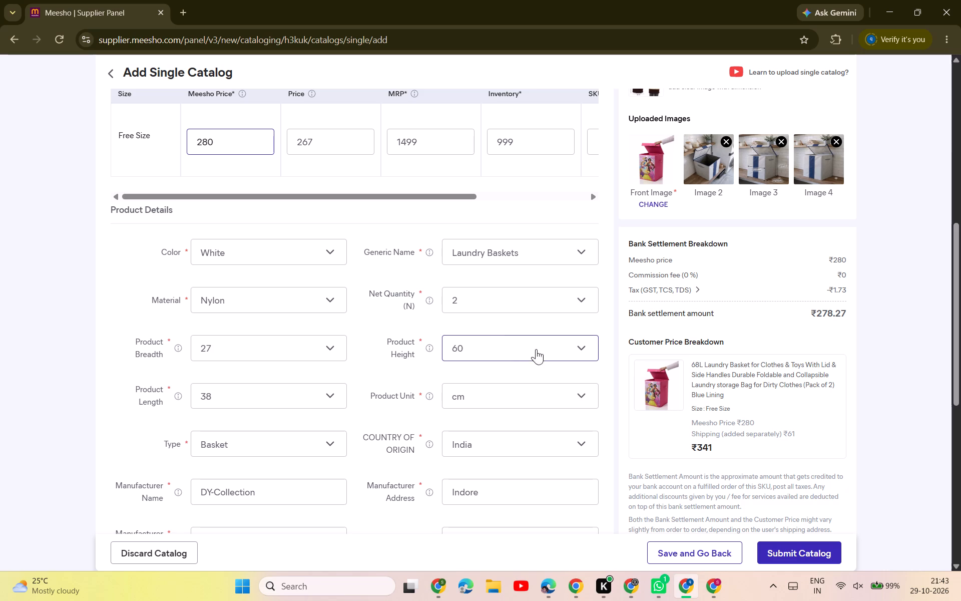
{"action": "scroll", "coordinate": [394, 288], "scroll_direction": "up", "scroll_amount": 1}
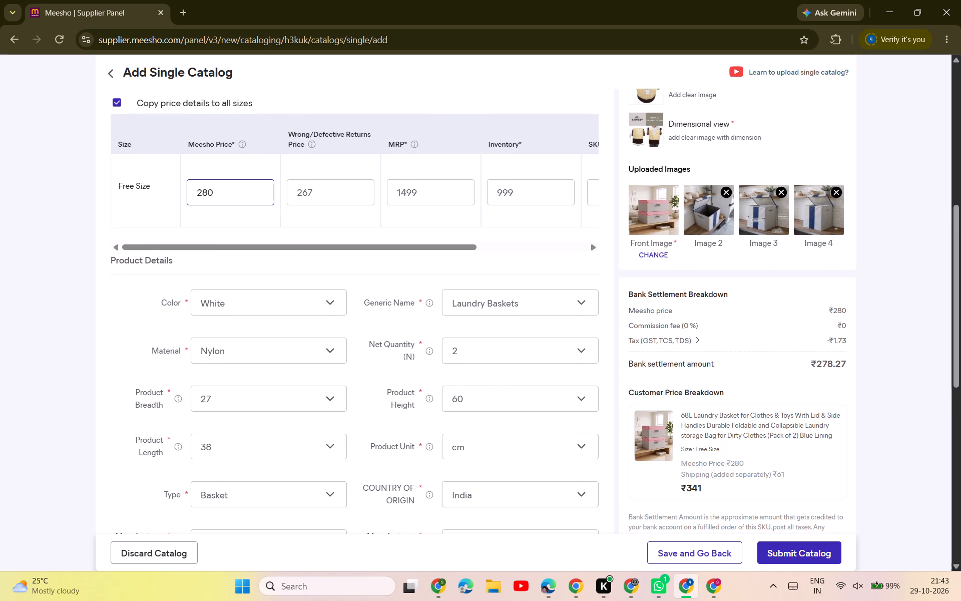
{"action": "key", "text": "BackSpace"}
{"action": "key", "text": "0"}
{"action": "left_click", "coordinate": [654, 254]}
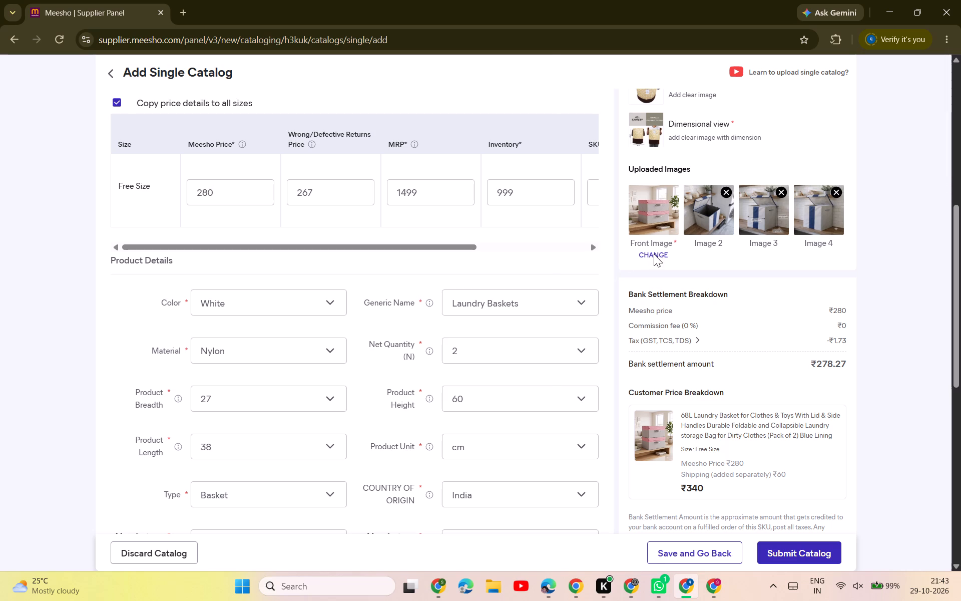
{"action": "scroll", "coordinate": [291, 184], "scroll_direction": "down", "scroll_amount": 1}
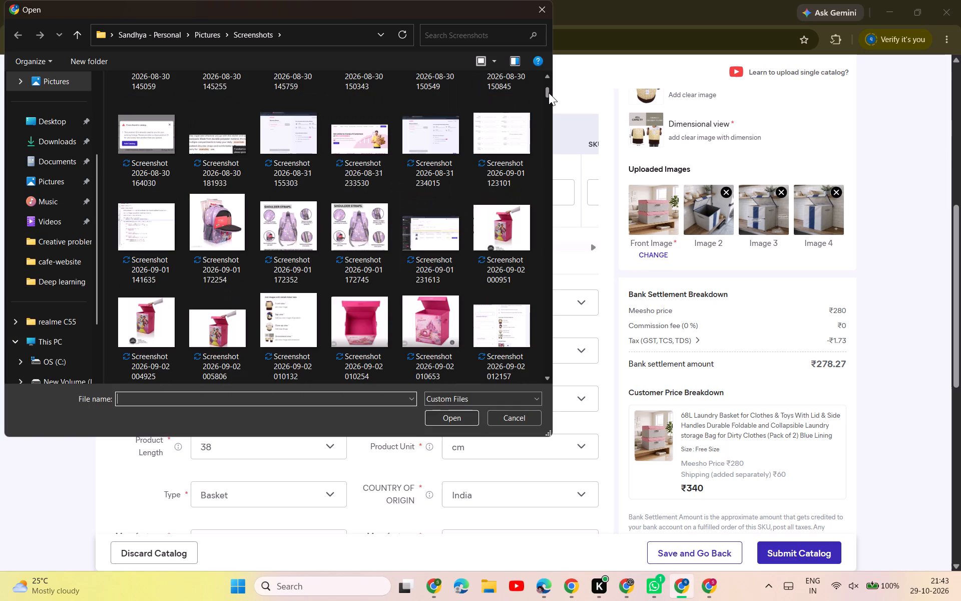
{"action": "left_click_drag", "start_coordinate": [549, 93], "coordinate": [546, 409]}
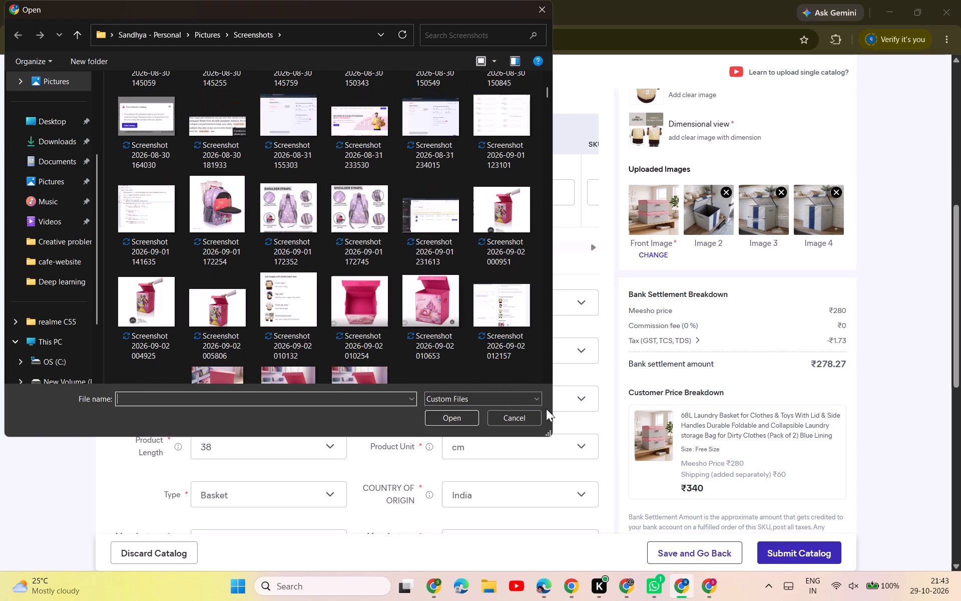
{"action": "left_click", "coordinate": [549, 95]}
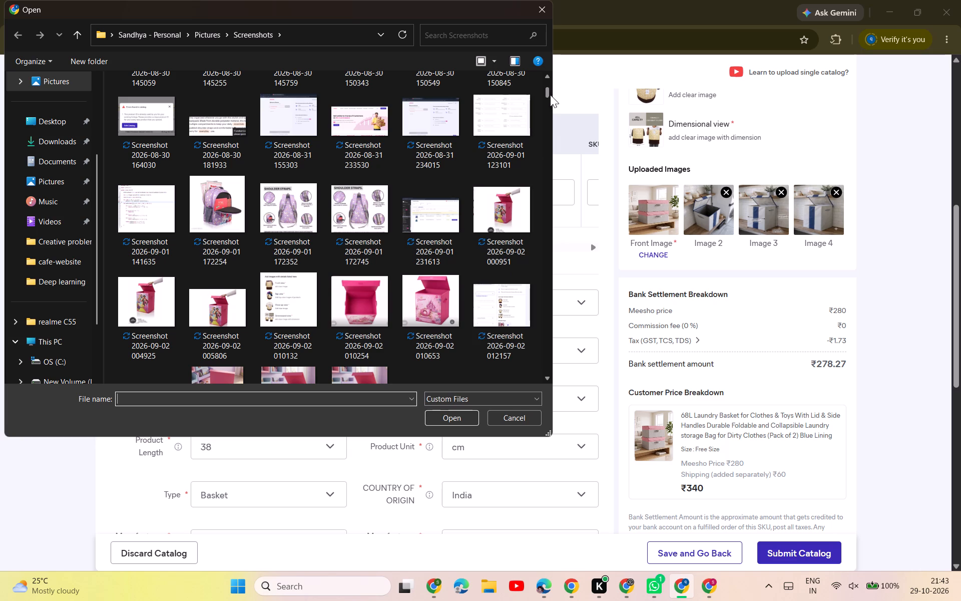
{"action": "left_click_drag", "start_coordinate": [547, 93], "coordinate": [539, 346]}
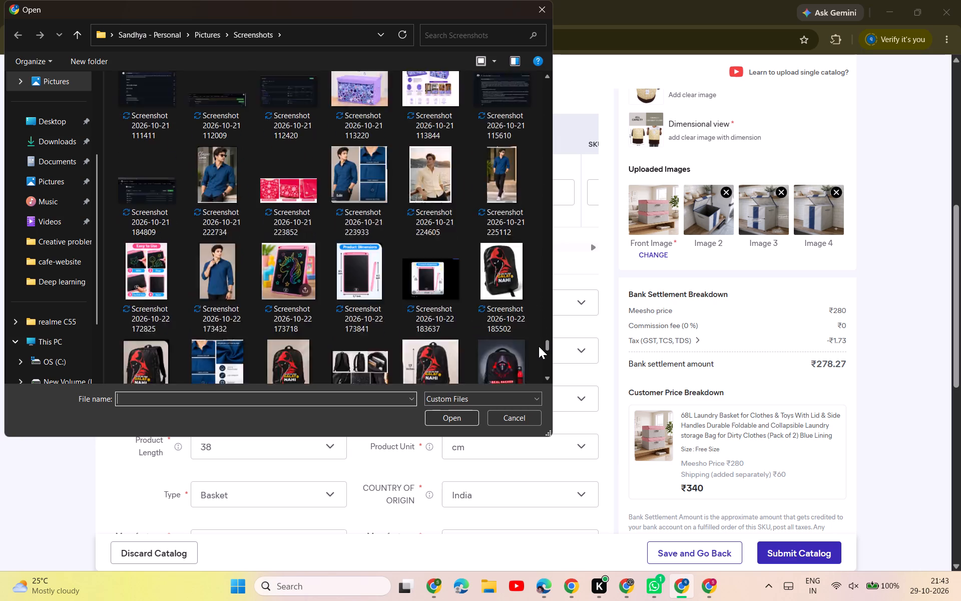
{"action": "left_click_drag", "start_coordinate": [539, 346], "coordinate": [542, 365]}
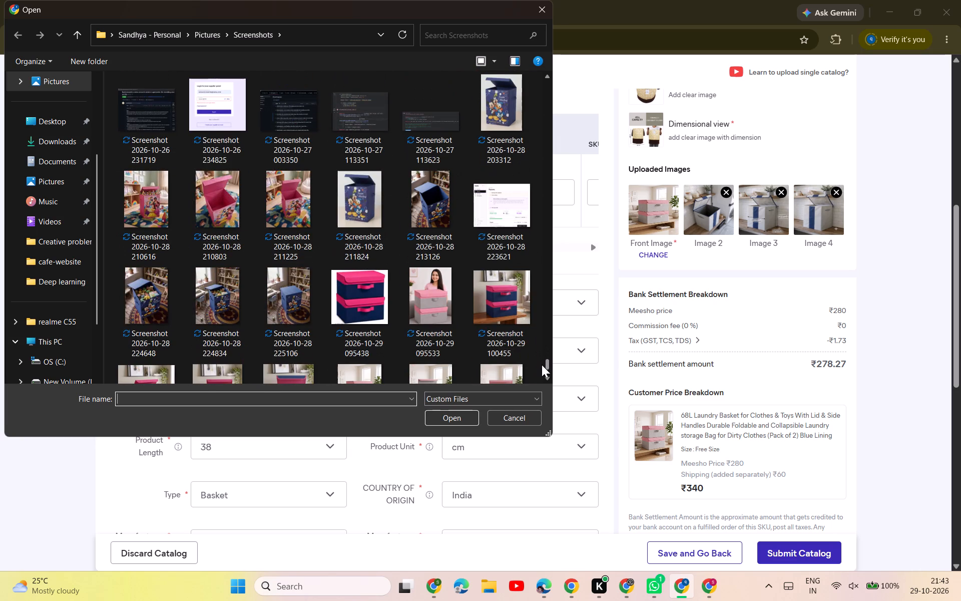
{"action": "left_click_drag", "start_coordinate": [542, 365], "coordinate": [542, 367]}
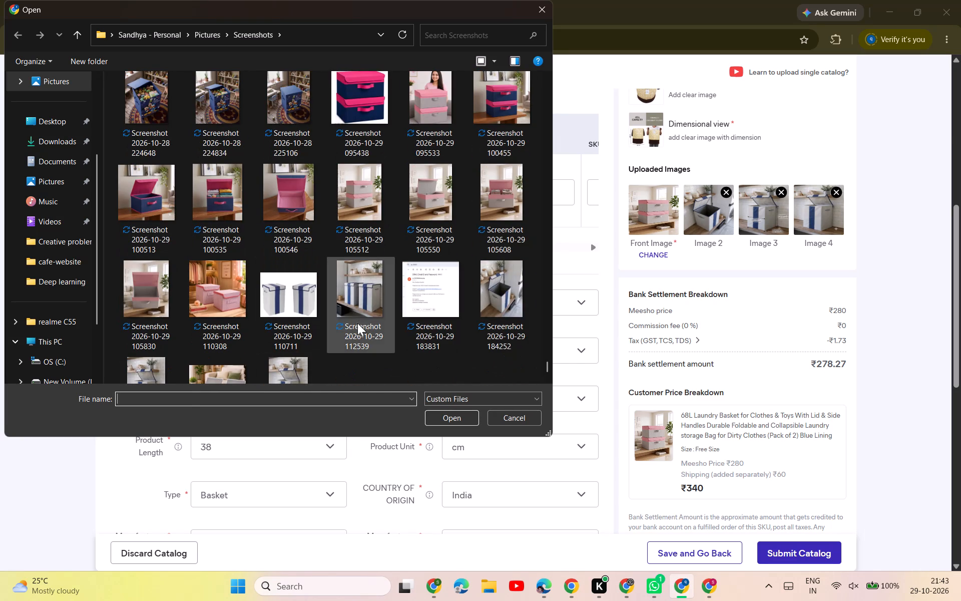
{"action": "left_click", "coordinate": [358, 317]}
{"action": "left_click", "coordinate": [453, 419]}
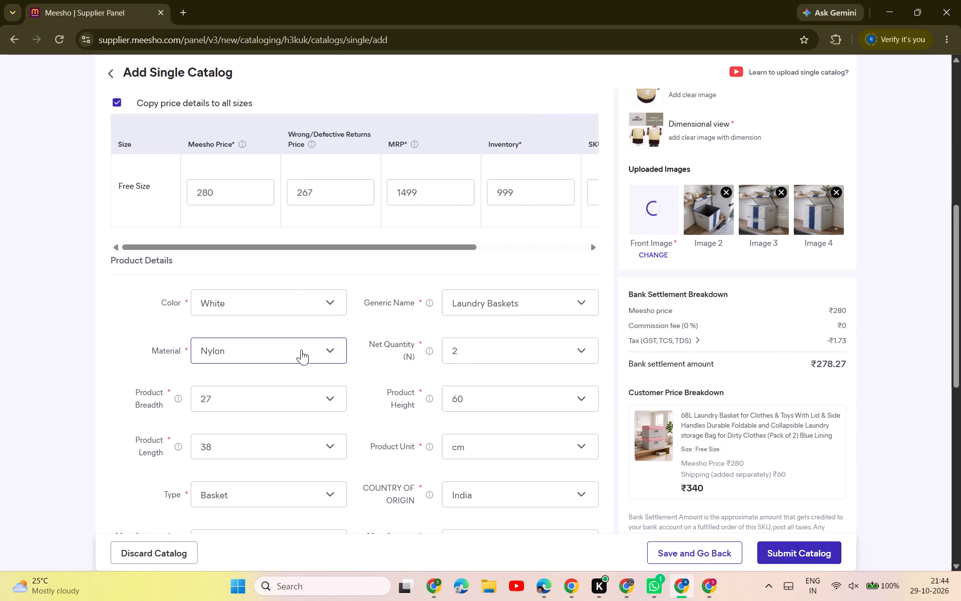
{"action": "scroll", "coordinate": [406, 299], "scroll_direction": "down", "scroll_amount": 1}
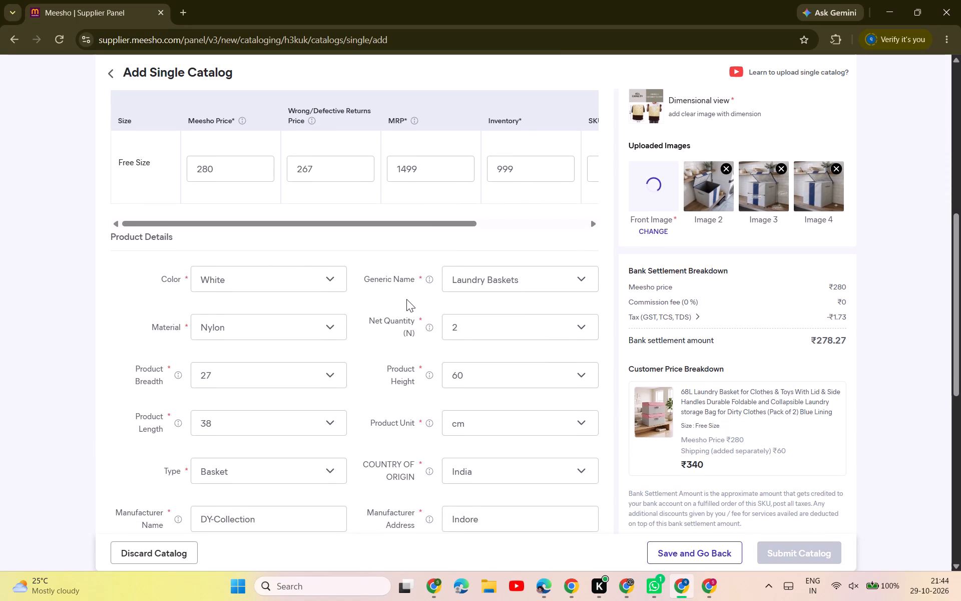
{"action": "scroll", "coordinate": [406, 299], "scroll_direction": "down", "scroll_amount": 1}
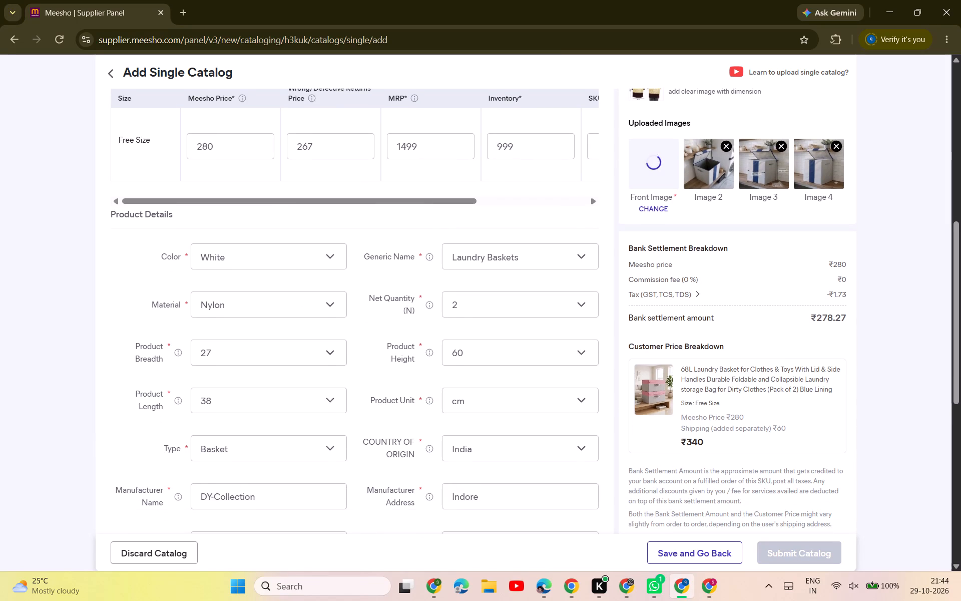
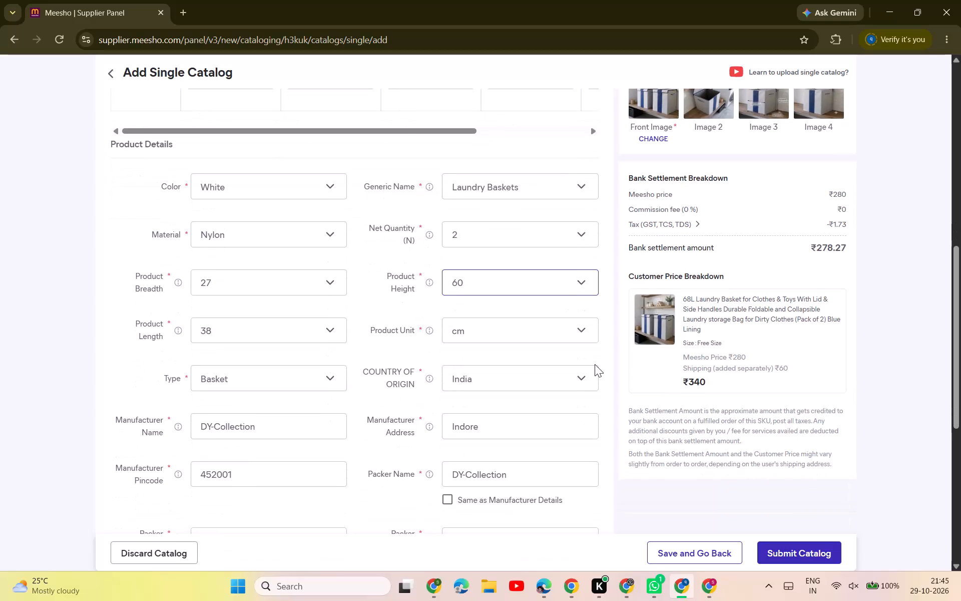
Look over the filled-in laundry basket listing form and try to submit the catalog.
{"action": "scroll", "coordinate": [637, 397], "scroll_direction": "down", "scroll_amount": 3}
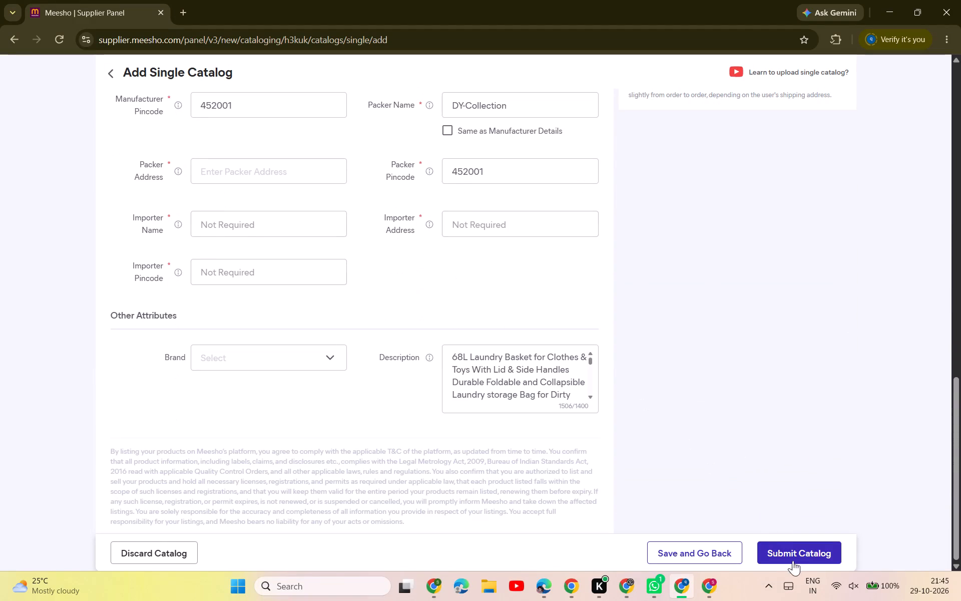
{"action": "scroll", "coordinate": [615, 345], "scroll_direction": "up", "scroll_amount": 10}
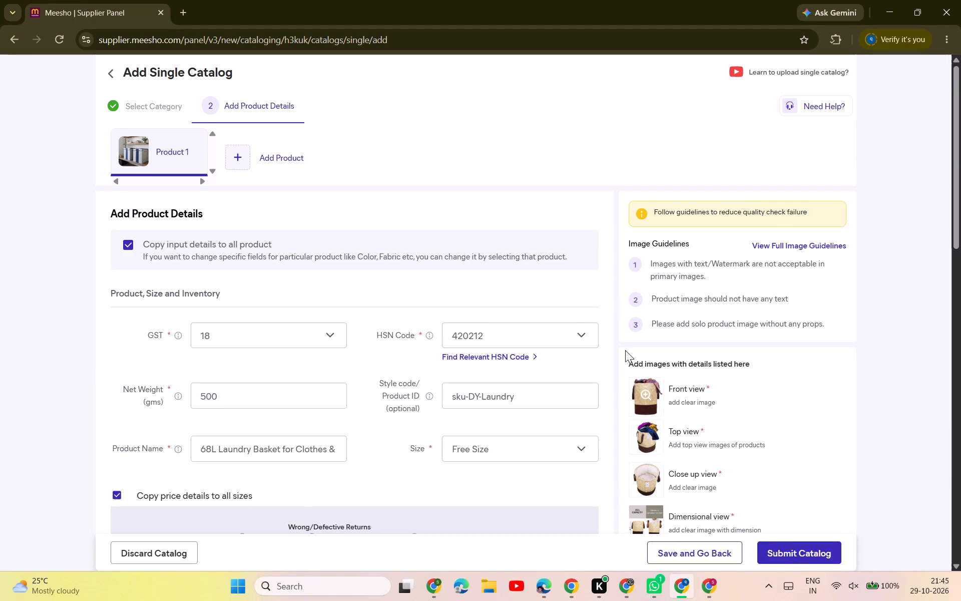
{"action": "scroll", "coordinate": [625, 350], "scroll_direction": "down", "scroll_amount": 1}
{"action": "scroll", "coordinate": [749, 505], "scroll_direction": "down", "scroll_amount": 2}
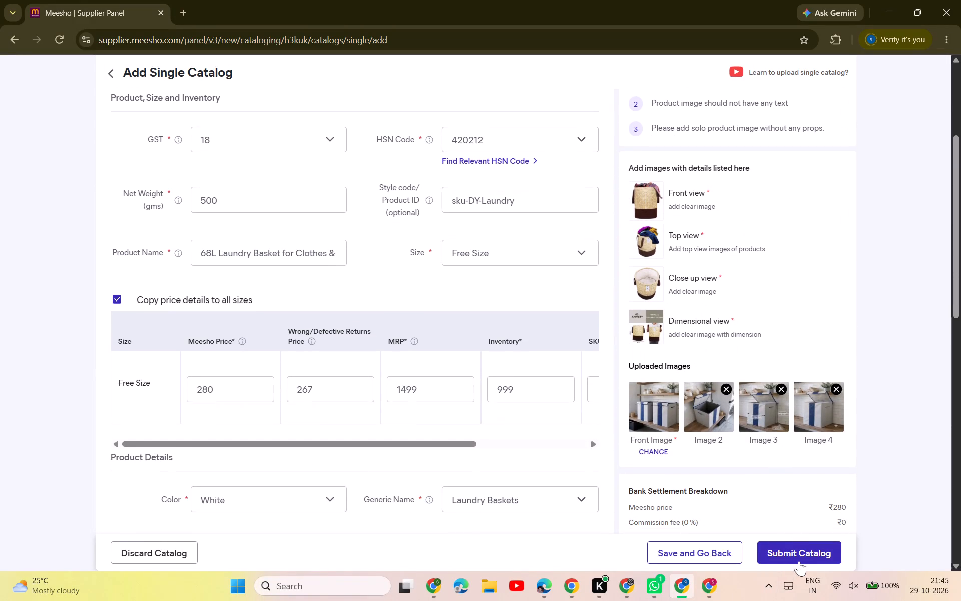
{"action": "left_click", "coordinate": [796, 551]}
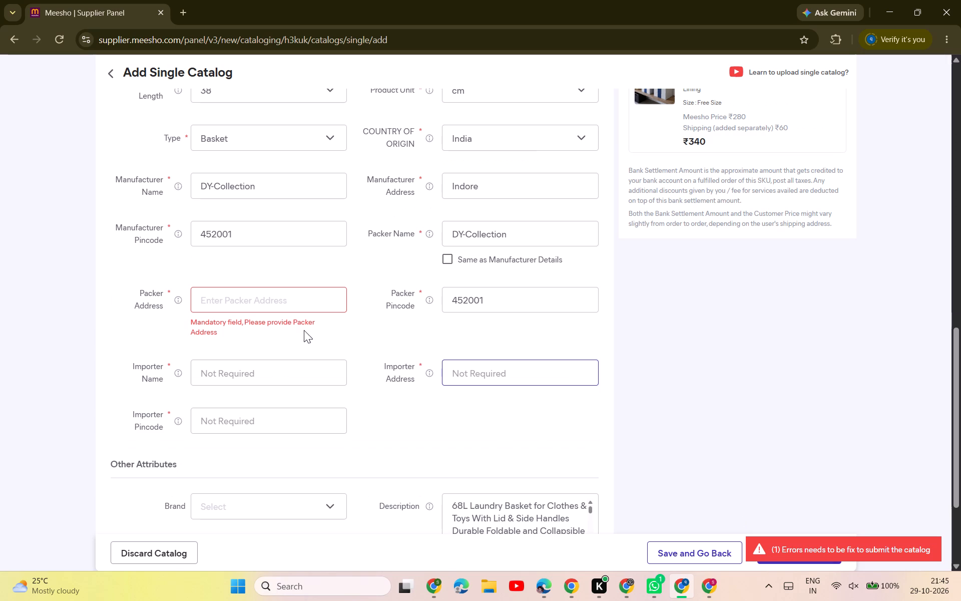
Fill in the missing packer address as Indore and submit the catalog again.
{"action": "left_click", "coordinate": [273, 305]}
{"action": "left_click", "coordinate": [279, 332]}
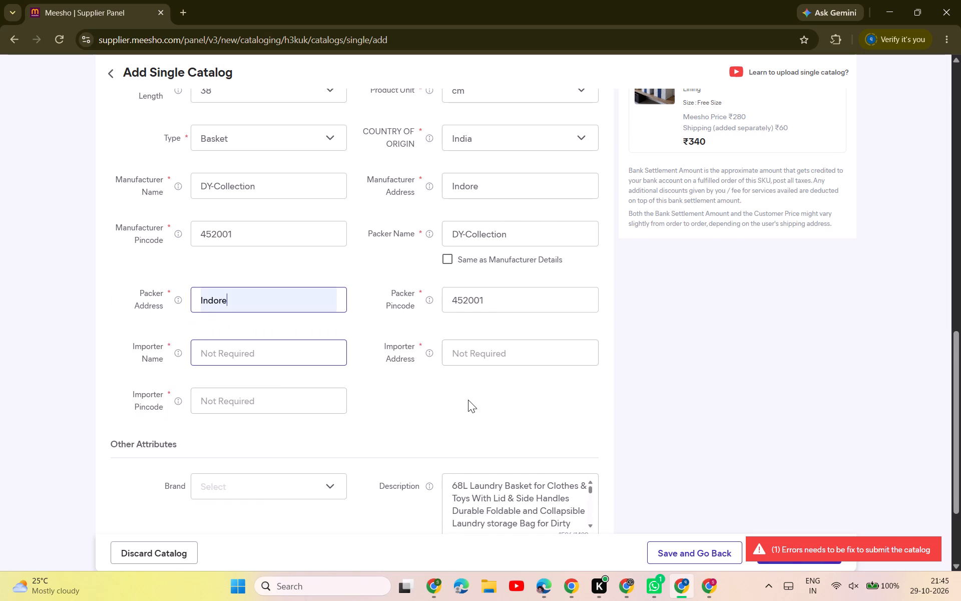
{"action": "scroll", "coordinate": [468, 400], "scroll_direction": "down", "scroll_amount": 1}
{"action": "scroll", "coordinate": [766, 500], "scroll_direction": "up", "scroll_amount": 2}
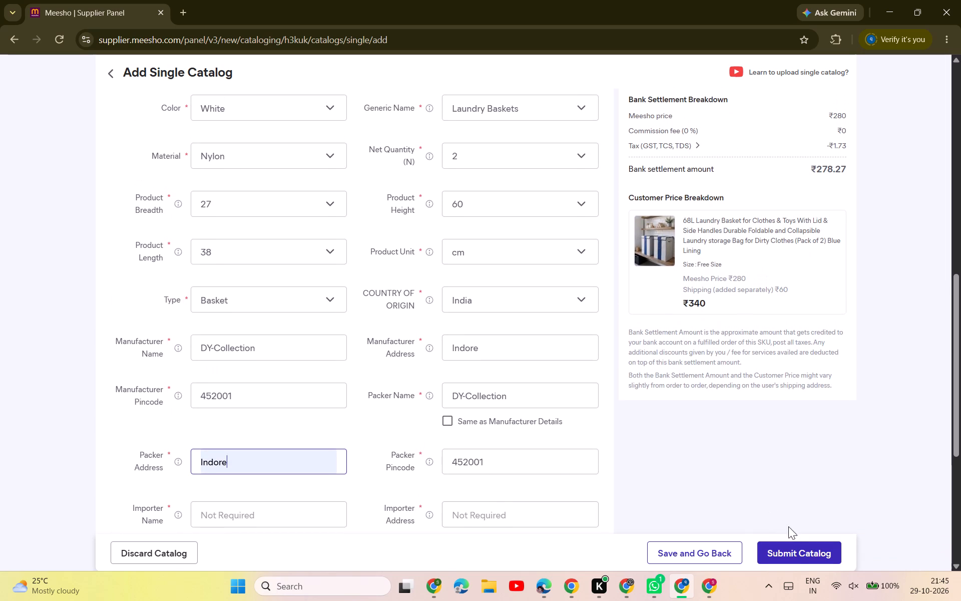
{"action": "left_click", "coordinate": [797, 551]}
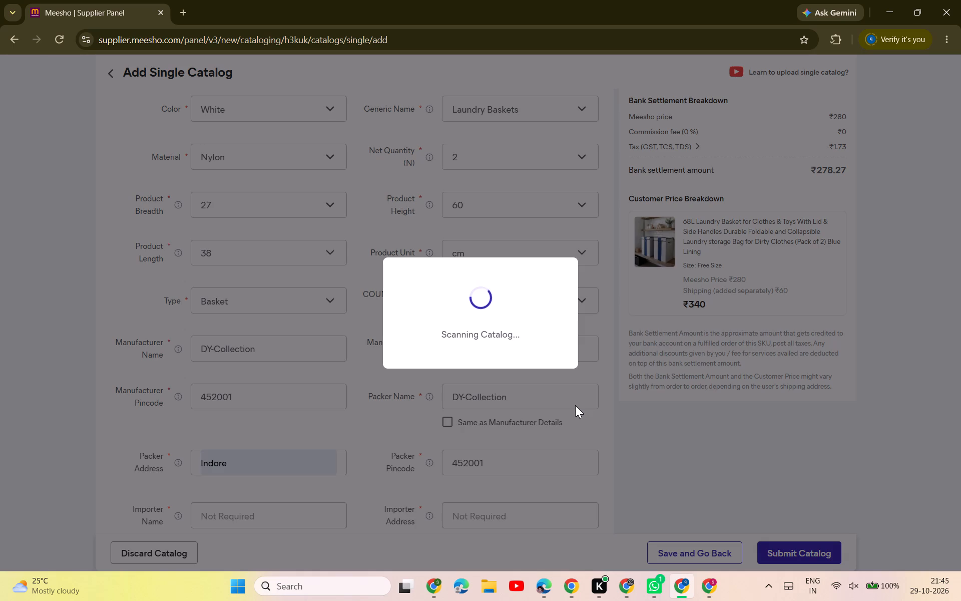
Clear the flags on the words "chic" and "an" in the product description, keeping the wording the same.
{"action": "left_click", "coordinate": [390, 359]}
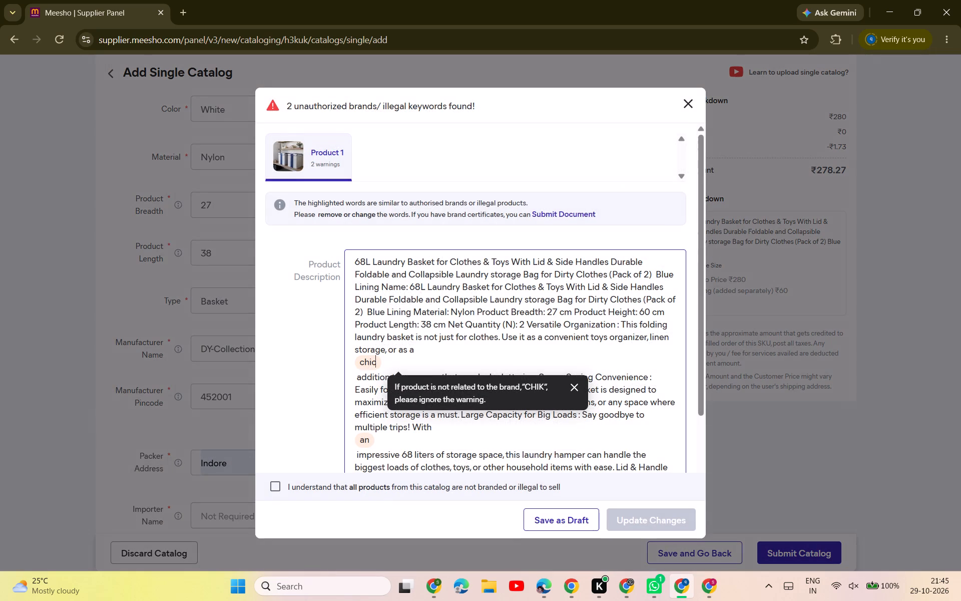
{"action": "key", "text": "BackSpace"}
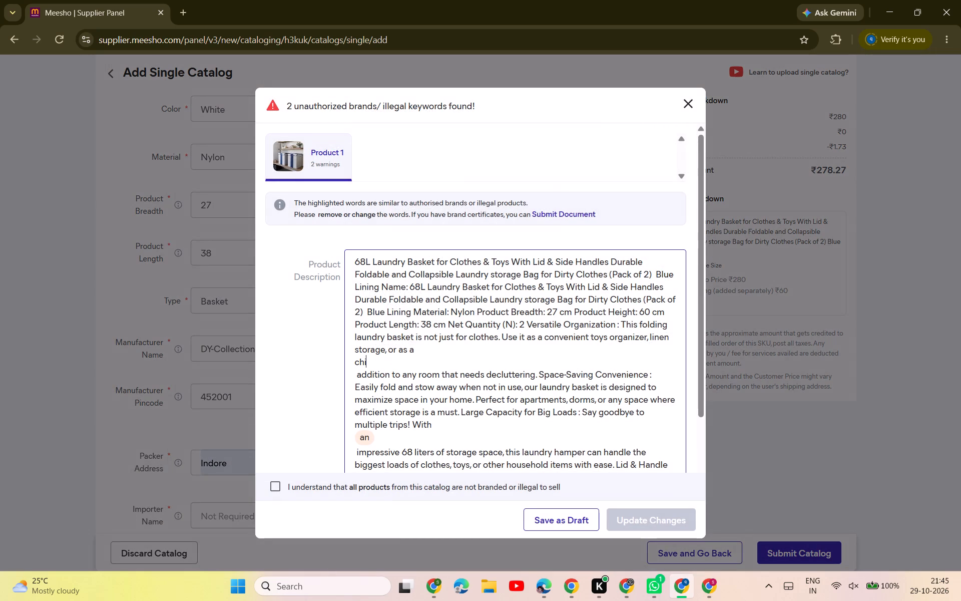
{"action": "key", "text": "c"}
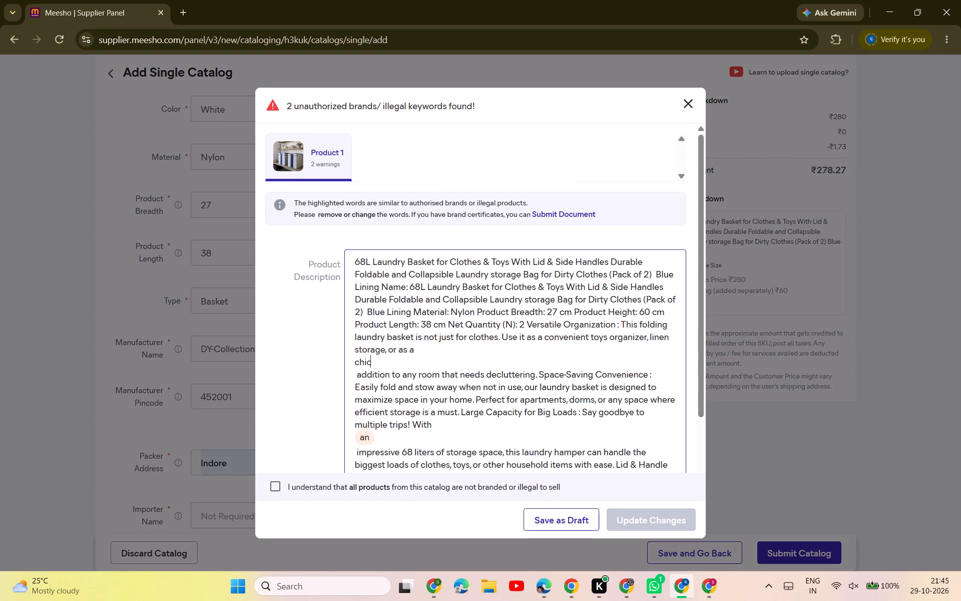
{"action": "left_click", "coordinate": [374, 431]}
{"action": "key", "text": "backslash"}
{"action": "key", "text": "BackSpace"}
{"action": "scroll", "coordinate": [470, 405], "scroll_direction": "down", "scroll_amount": 3}
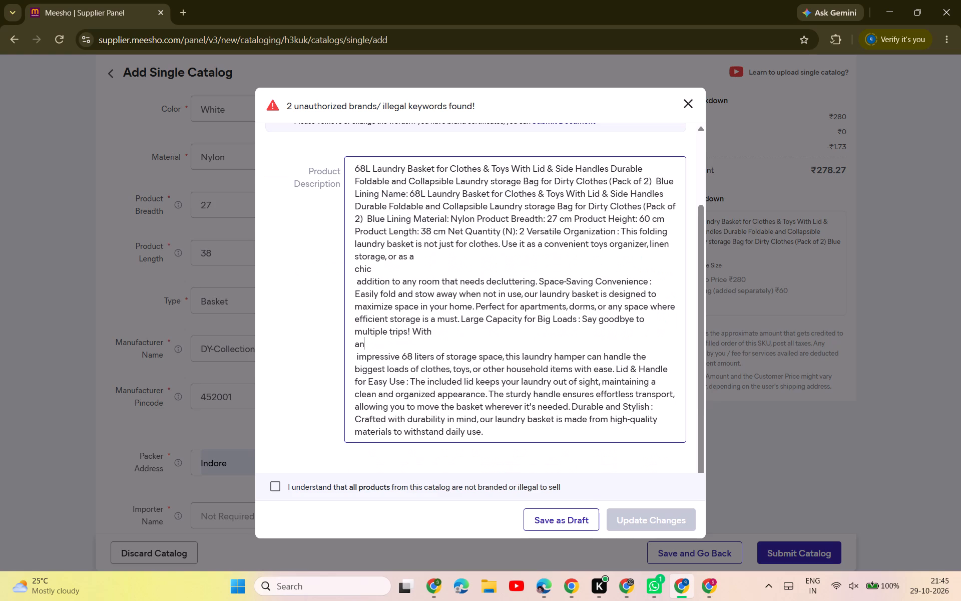
Accept the declaration that all products are not branded or illegal to sell, update the changes and complete the catalog submission.
{"action": "left_click", "coordinate": [274, 490]}
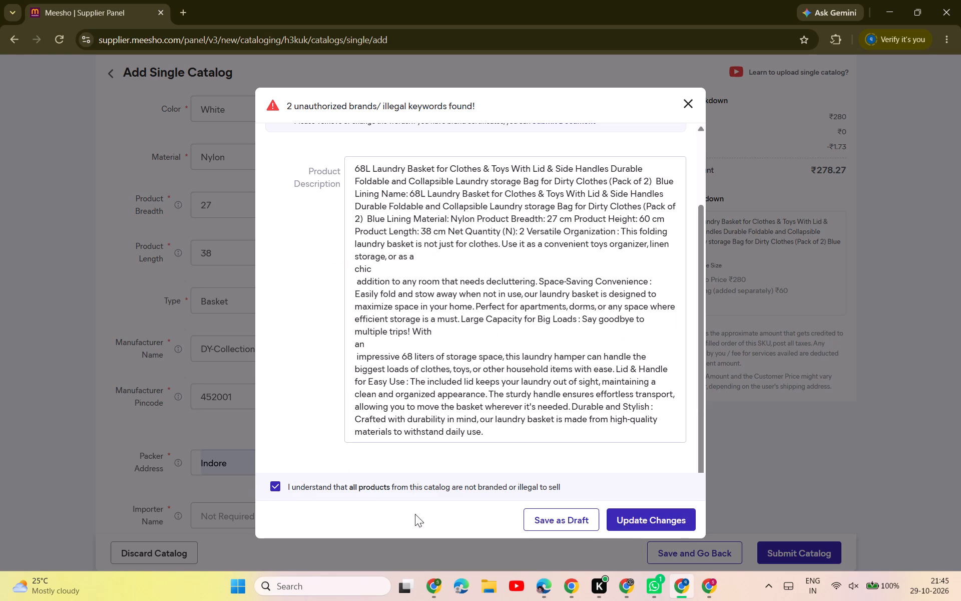
{"action": "left_click", "coordinate": [643, 521]}
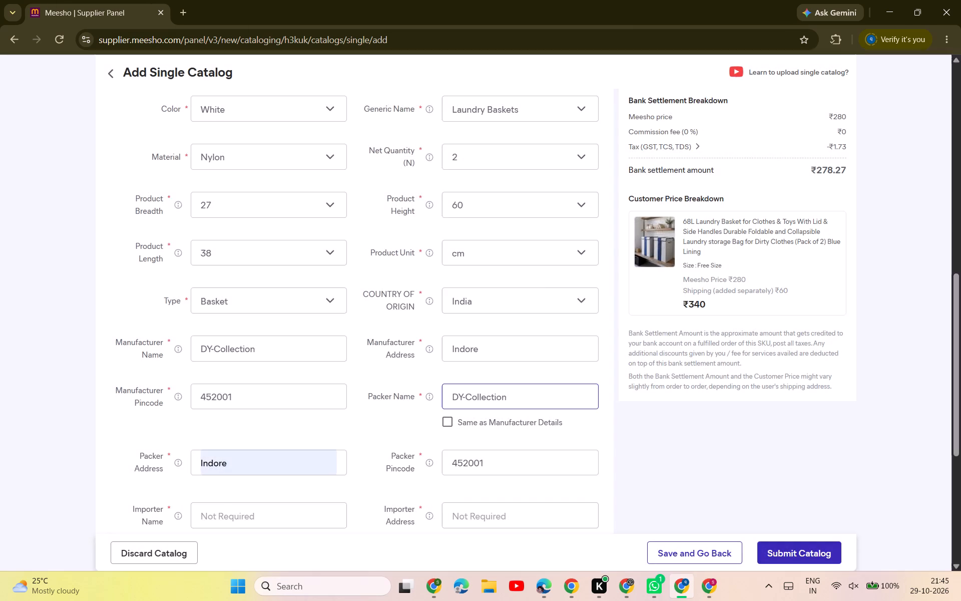
{"action": "left_click", "coordinate": [575, 339]}
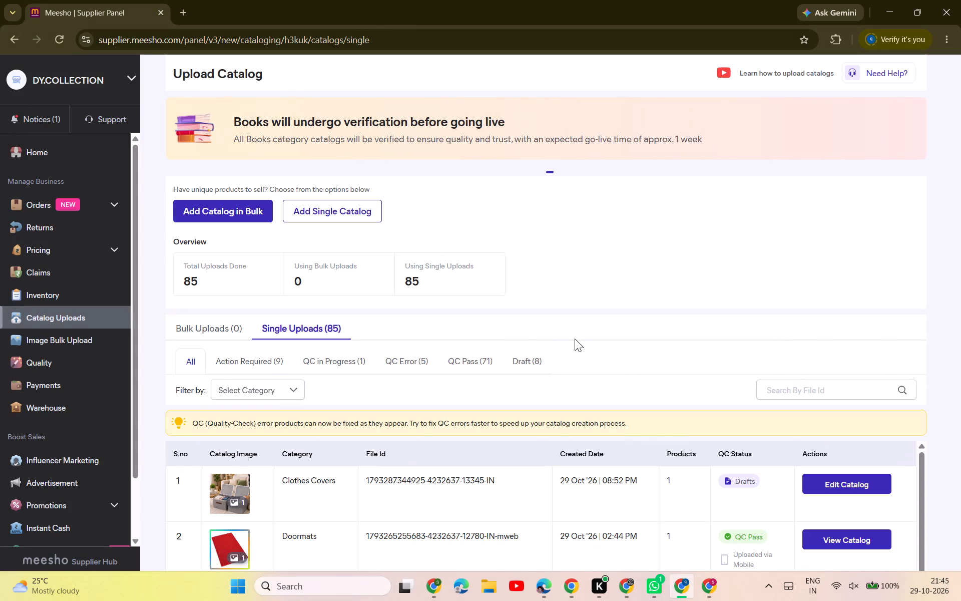
Dismiss the new-catalog visibility offer without creating an ad campaign.
{"action": "scroll", "coordinate": [670, 319], "scroll_direction": "down", "scroll_amount": 3}
{"action": "scroll", "coordinate": [540, 412], "scroll_direction": "down", "scroll_amount": 3}
{"action": "scroll", "coordinate": [492, 501], "scroll_direction": "down", "scroll_amount": 2}
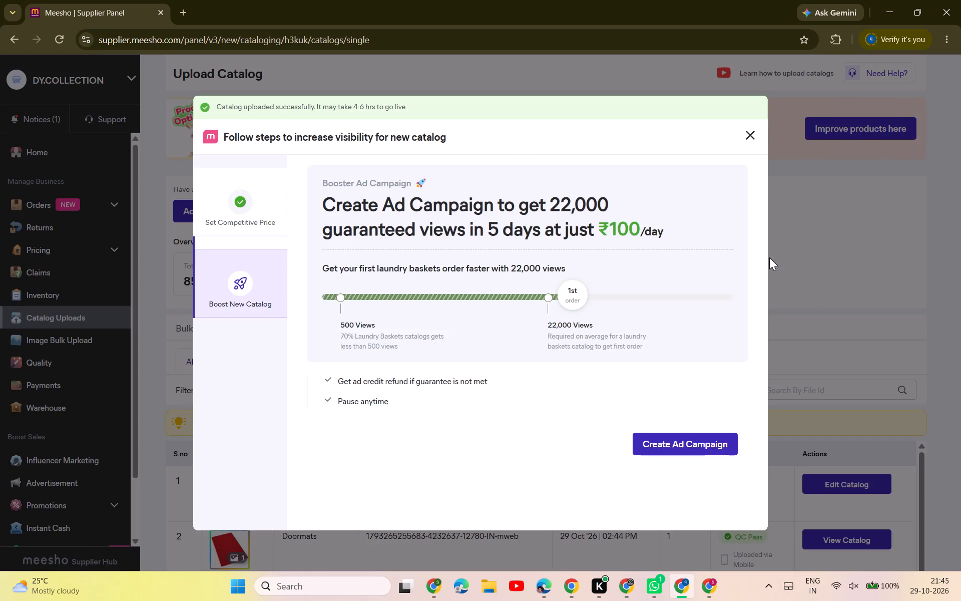
{"action": "left_click", "coordinate": [753, 140]}
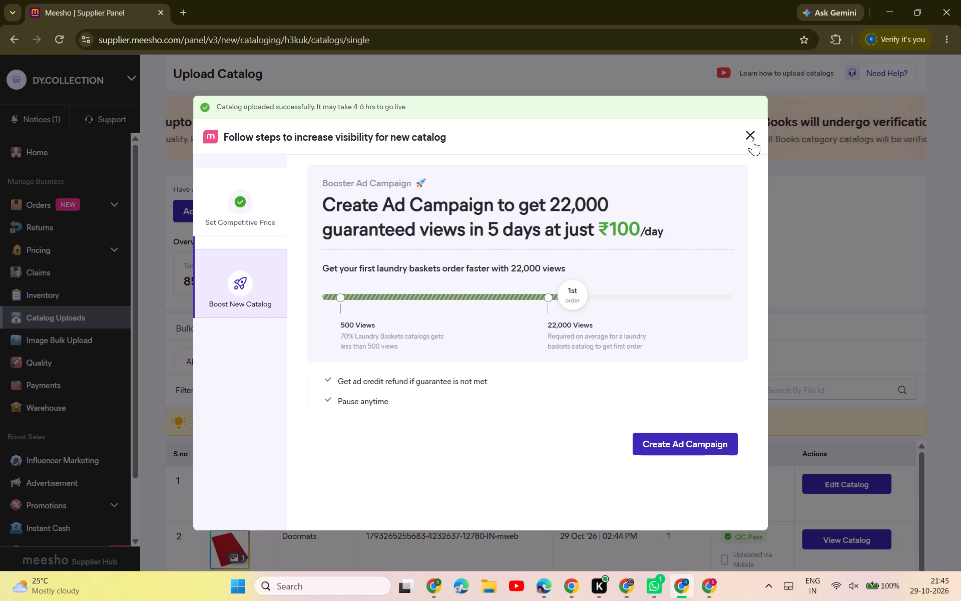
Check the single uploads list for the laundry basket catalog and its QC status.
{"action": "scroll", "coordinate": [548, 372], "scroll_direction": "down", "scroll_amount": 2}
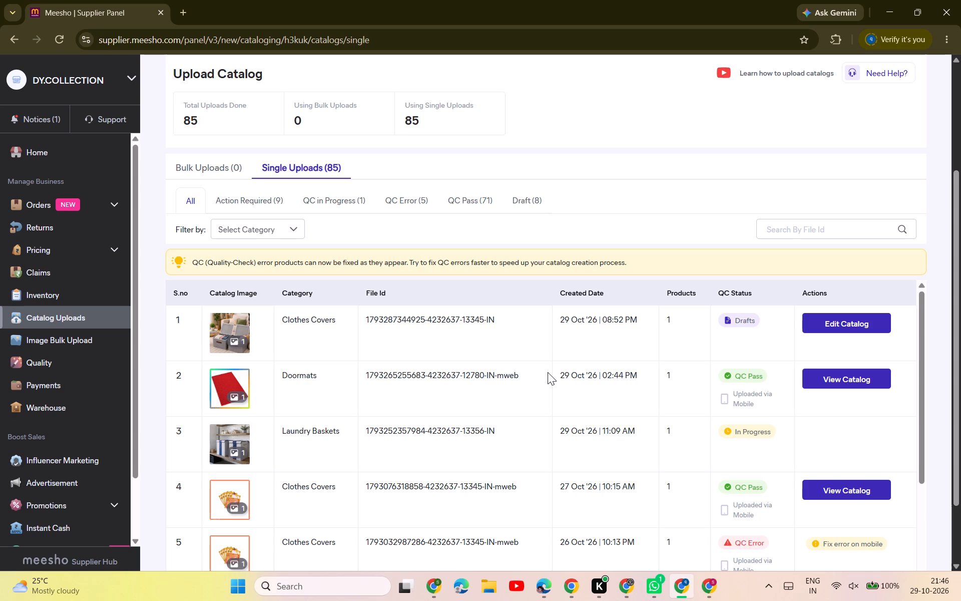
{"action": "scroll", "coordinate": [700, 396], "scroll_direction": "up", "scroll_amount": 1}
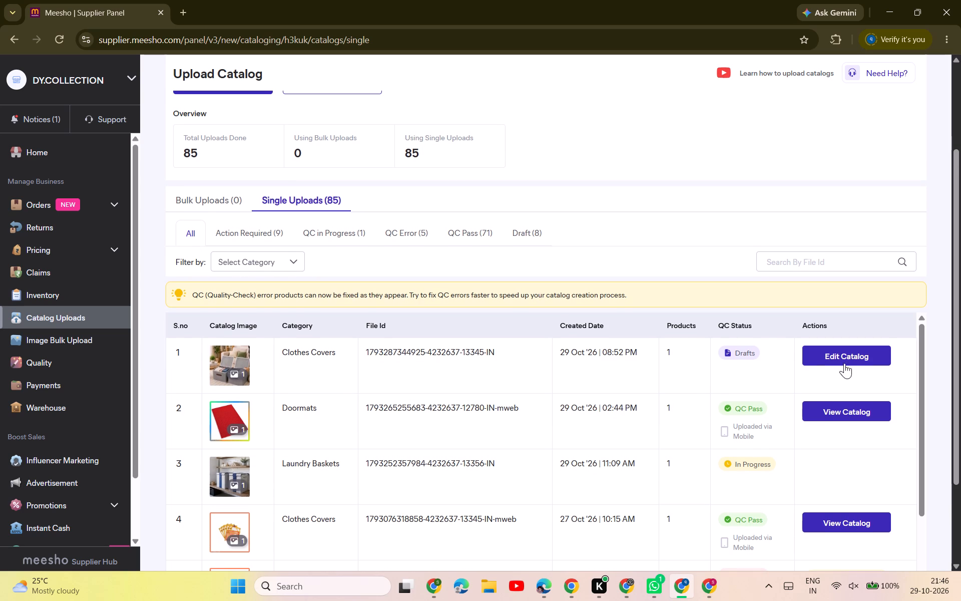
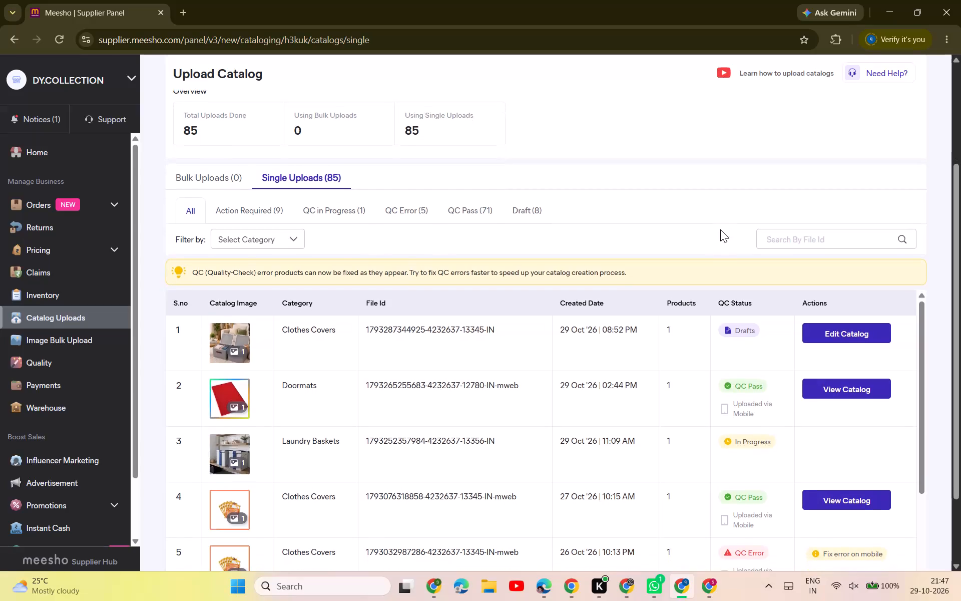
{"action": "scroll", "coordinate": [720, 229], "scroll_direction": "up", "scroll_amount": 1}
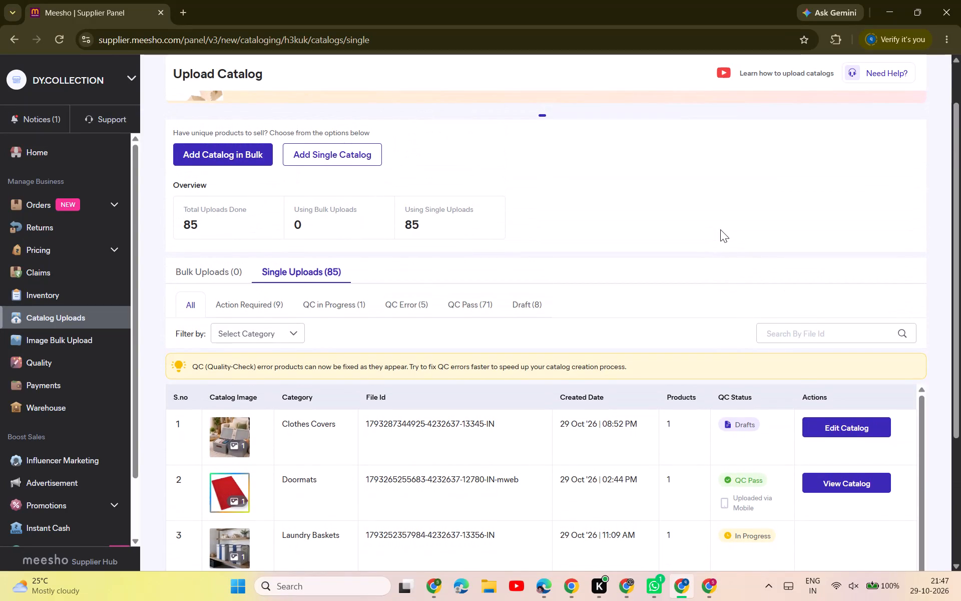
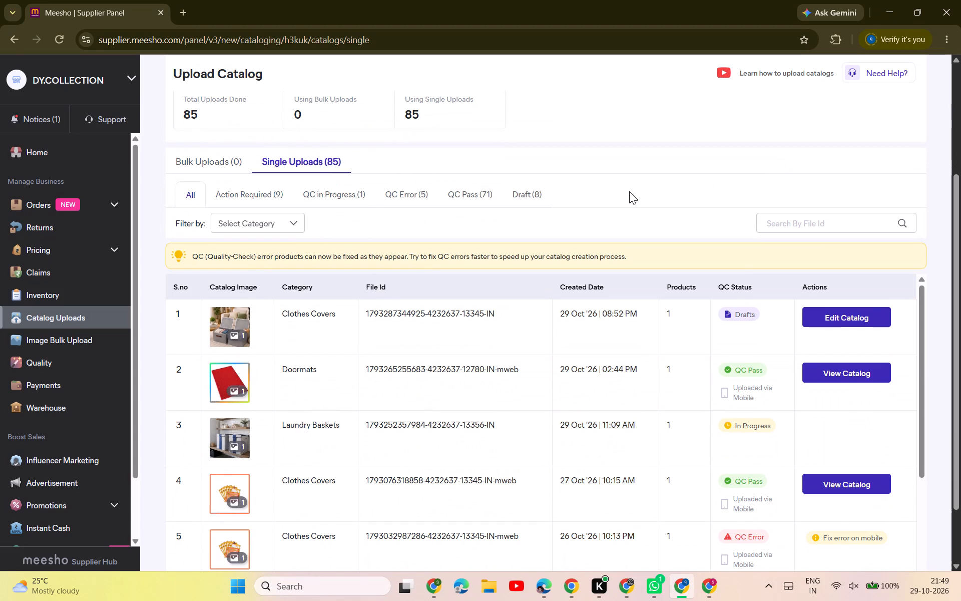
{"action": "scroll", "coordinate": [524, 350], "scroll_direction": "up", "scroll_amount": 1}
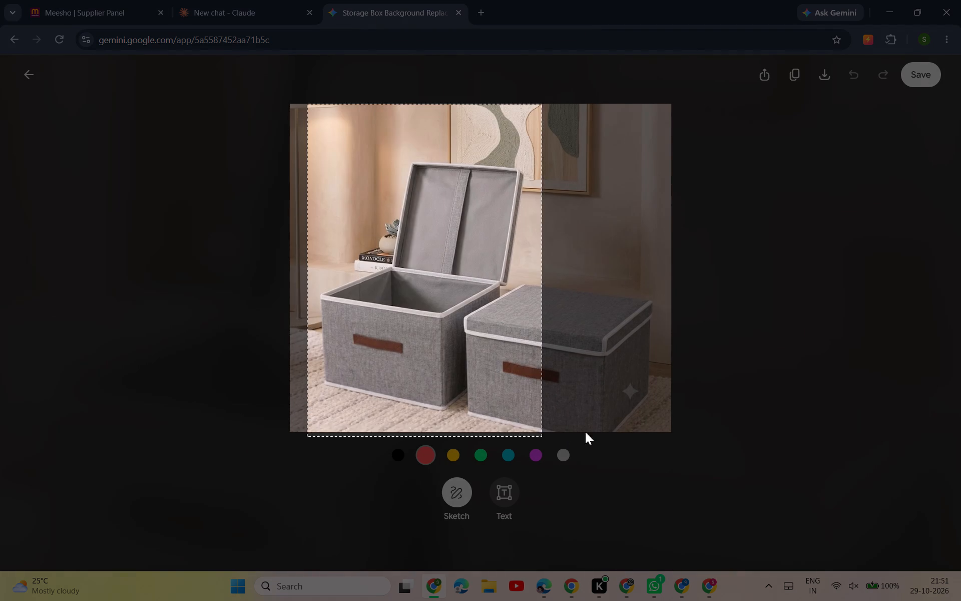
{"action": "left_click_drag", "start_coordinate": [585, 432], "coordinate": [665, 434]}
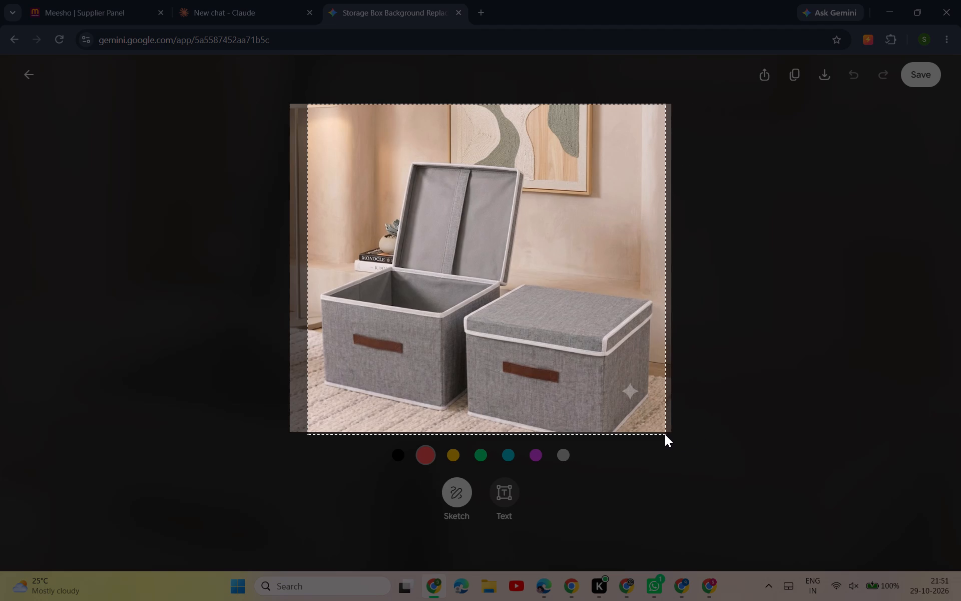
{"action": "left_click_drag", "start_coordinate": [665, 434], "coordinate": [664, 431]}
{"action": "left_click", "coordinate": [354, 470]}
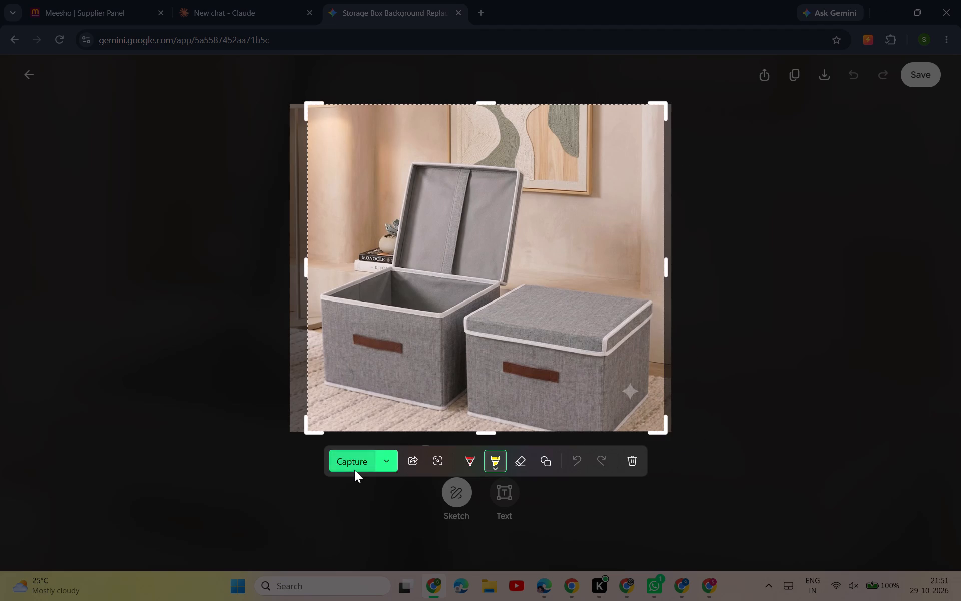
Switch to the Chrome window with the Meesho Supplier Panel and open the draft Clothes Covers catalog for editing.
{"action": "left_click", "coordinate": [686, 585]}
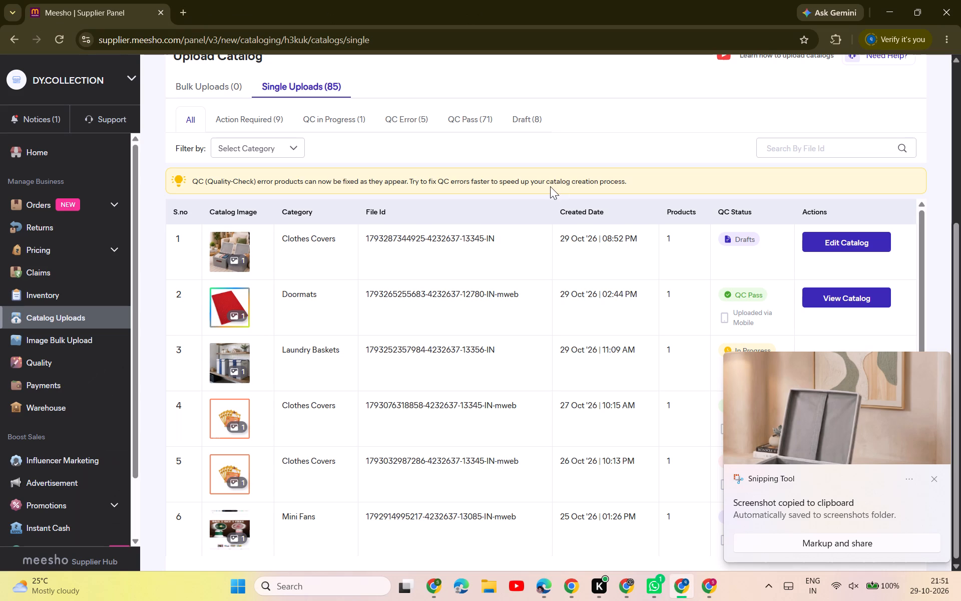
{"action": "left_click", "coordinate": [826, 242]}
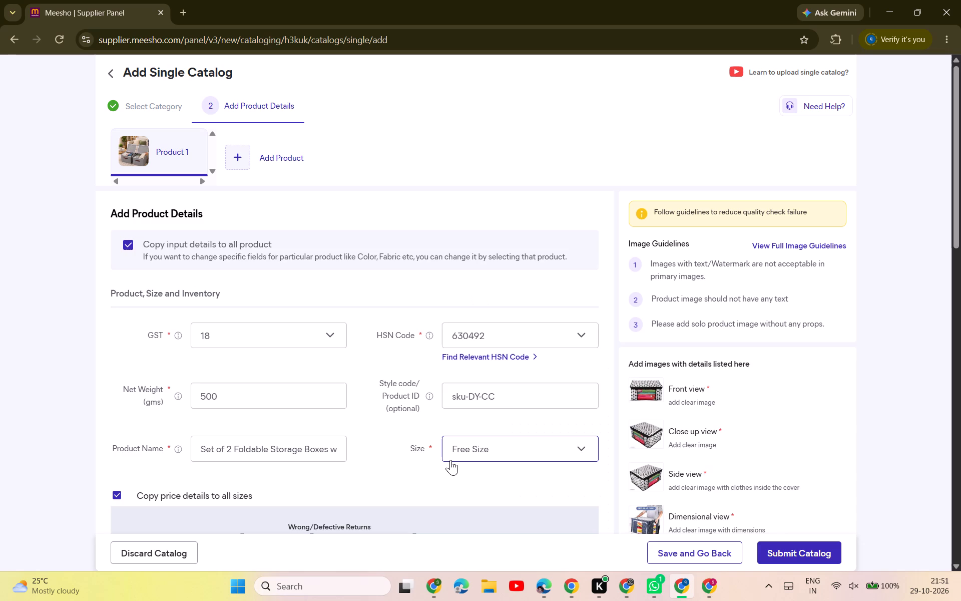
{"action": "scroll", "coordinate": [508, 392], "scroll_direction": "down", "scroll_amount": 1}
{"action": "scroll", "coordinate": [611, 403], "scroll_direction": "down", "scroll_amount": 4}
{"action": "scroll", "coordinate": [665, 245], "scroll_direction": "up", "scroll_amount": 1}
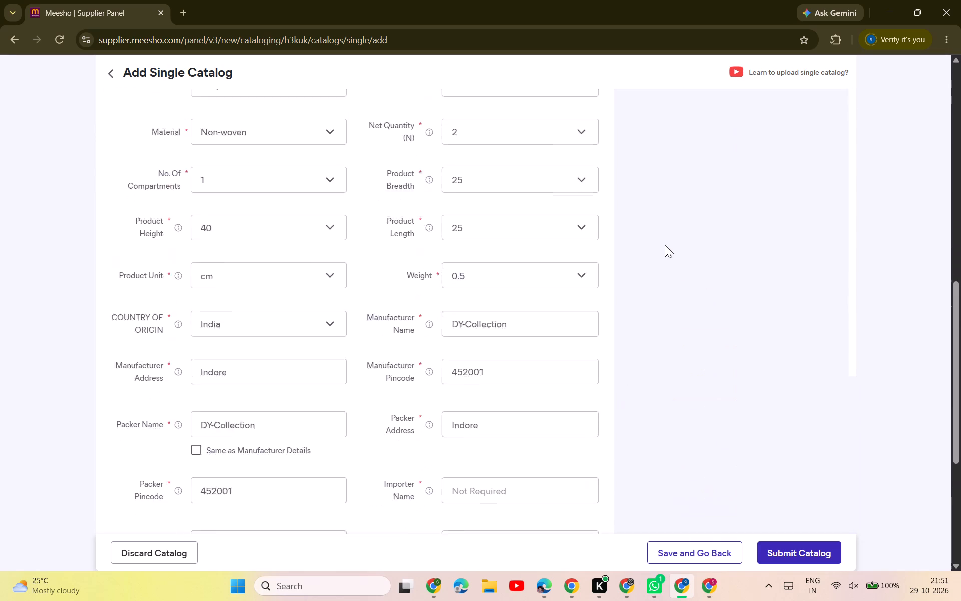
{"action": "scroll", "coordinate": [665, 245], "scroll_direction": "up", "scroll_amount": 2}
{"action": "left_click", "coordinate": [654, 284]}
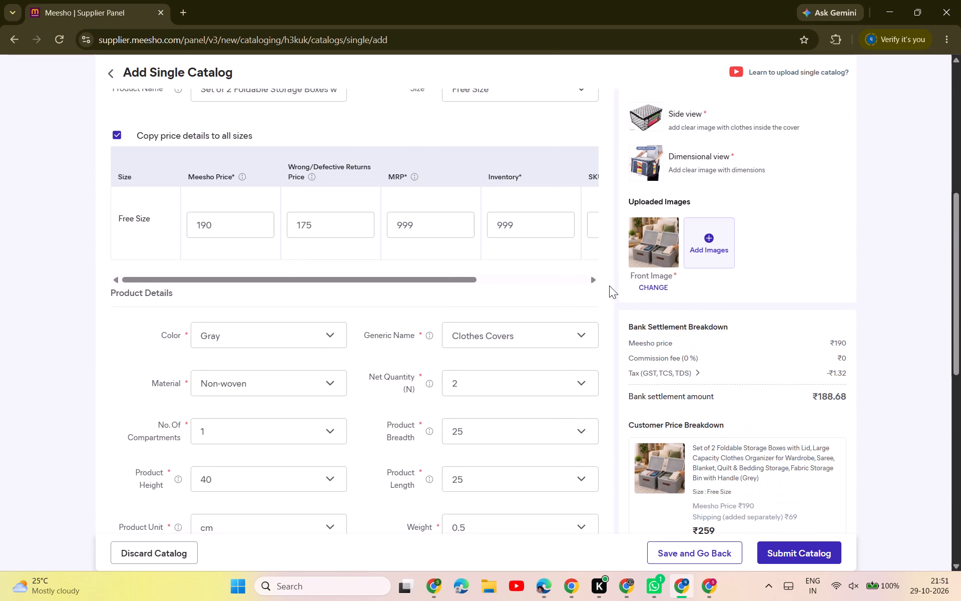
{"action": "scroll", "coordinate": [328, 229], "scroll_direction": "down", "scroll_amount": 2}
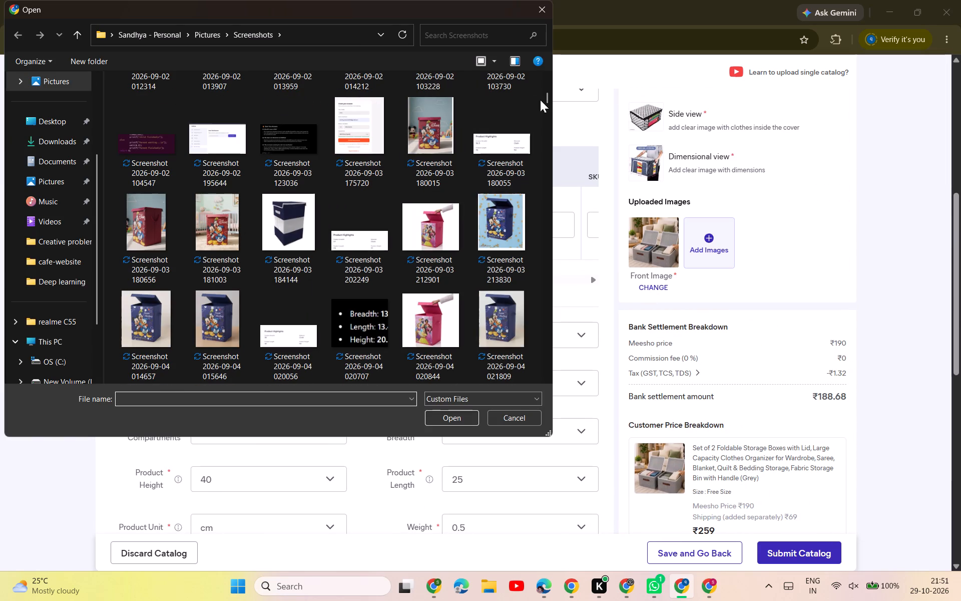
{"action": "left_click_drag", "start_coordinate": [550, 97], "coordinate": [552, 371]}
{"action": "left_click", "coordinate": [153, 322]}
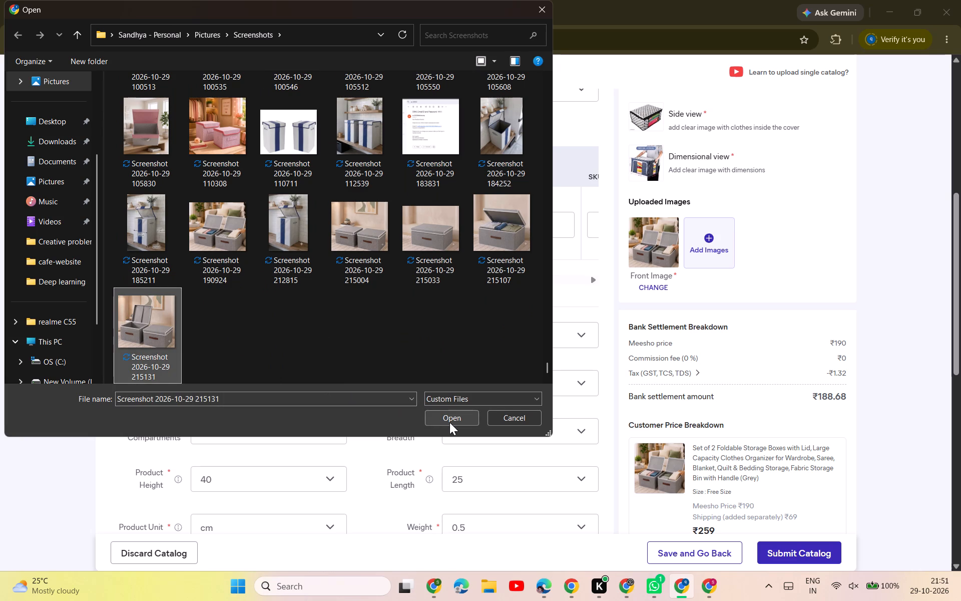
{"action": "left_click", "coordinate": [449, 422]}
{"action": "left_click", "coordinate": [707, 248]}
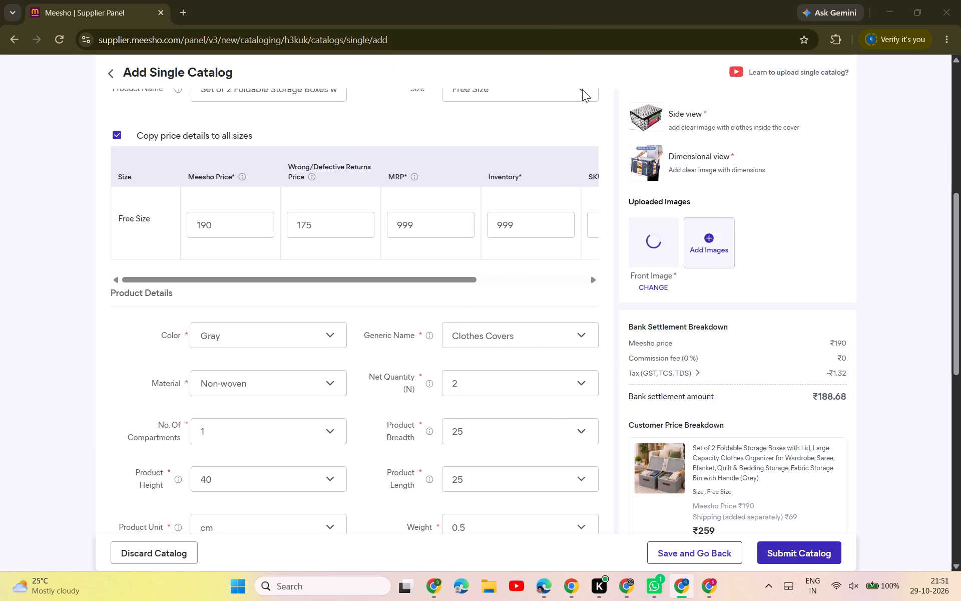
{"action": "left_click", "coordinate": [548, 83]}
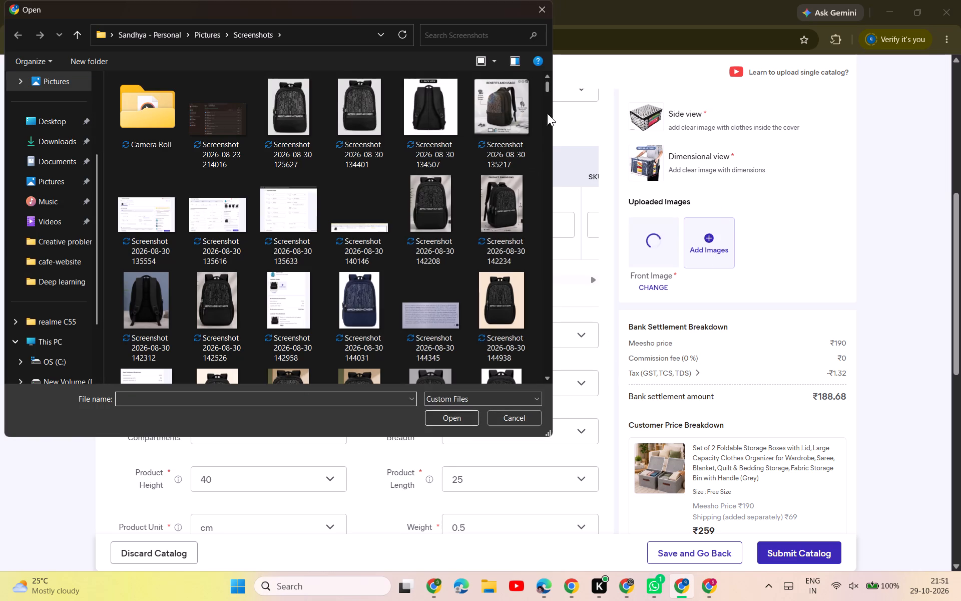
{"action": "left_click_drag", "start_coordinate": [547, 87], "coordinate": [534, 295]}
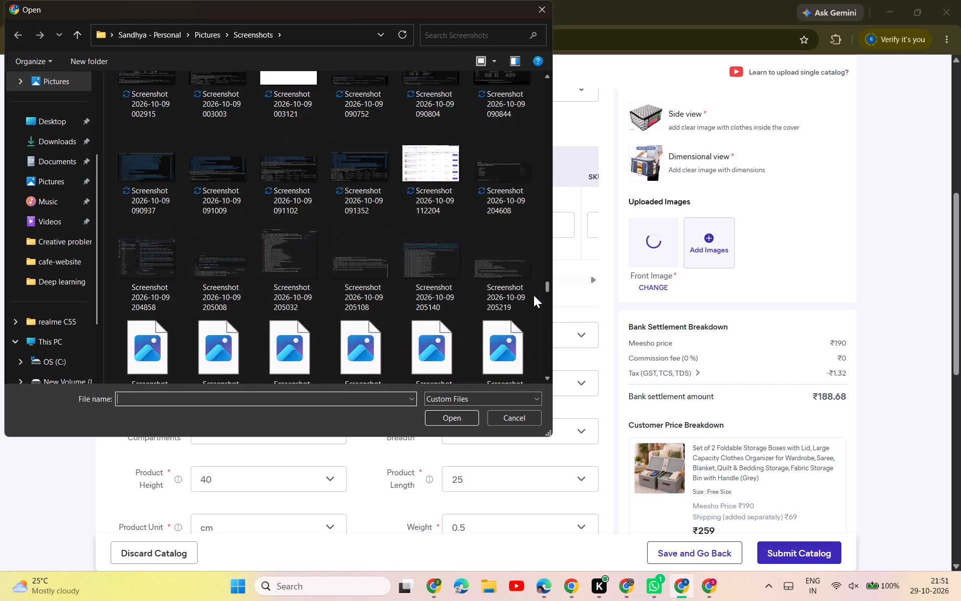
{"action": "left_click_drag", "start_coordinate": [534, 295], "coordinate": [542, 362]}
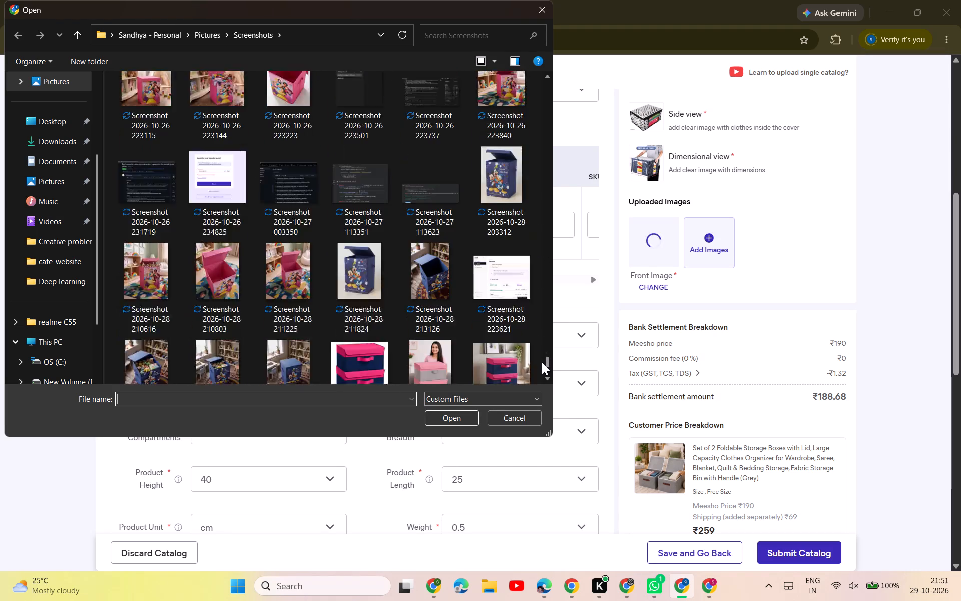
{"action": "left_click_drag", "start_coordinate": [542, 362], "coordinate": [543, 370]}
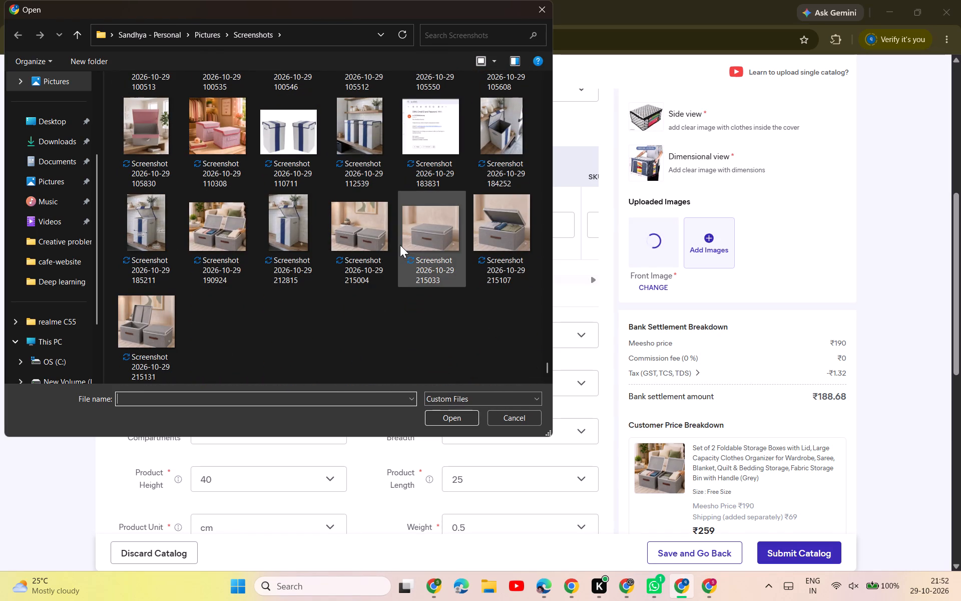
{"action": "left_click", "coordinate": [411, 227], "text": "ctrl"}
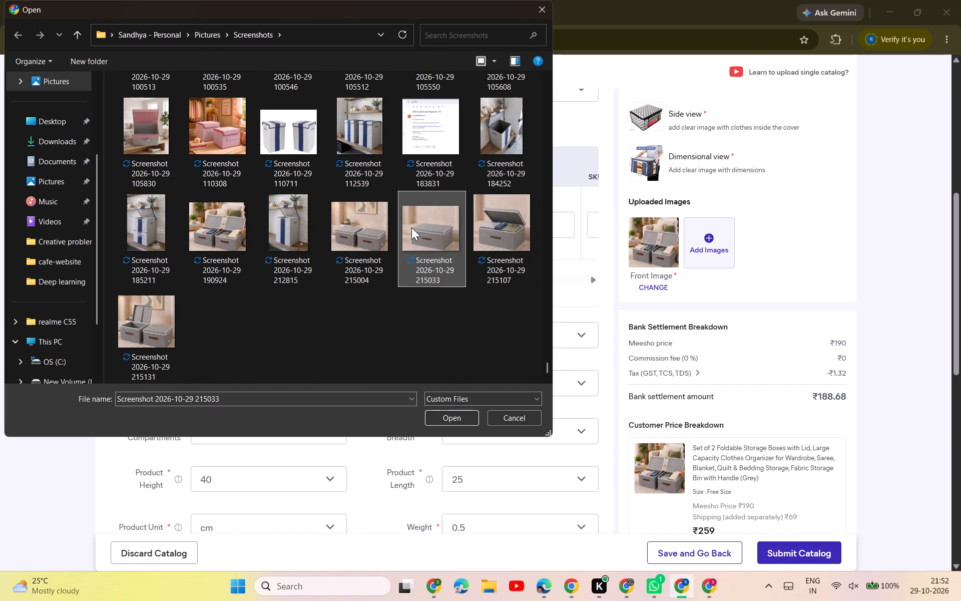
{"action": "left_click", "coordinate": [485, 228], "text": "ctrl"}
{"action": "left_click", "coordinate": [230, 237], "text": "ctrl"}
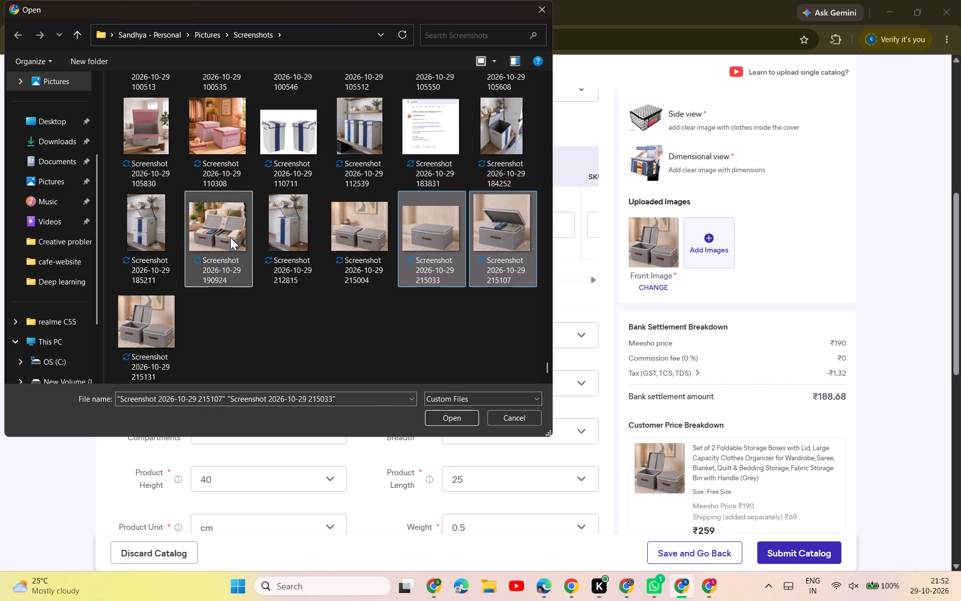
{"action": "left_click", "coordinate": [452, 422], "text": "ctrl"}
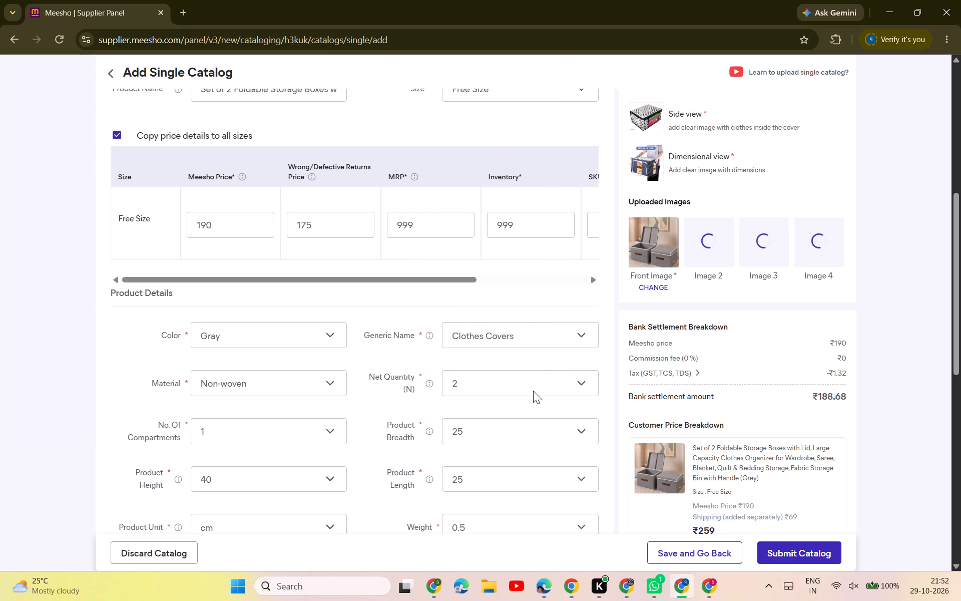
Re-enter the Free Size Meesho price as 190 to refresh the price breakdown.
{"action": "scroll", "coordinate": [602, 325], "scroll_direction": "right", "scroll_amount": 1}
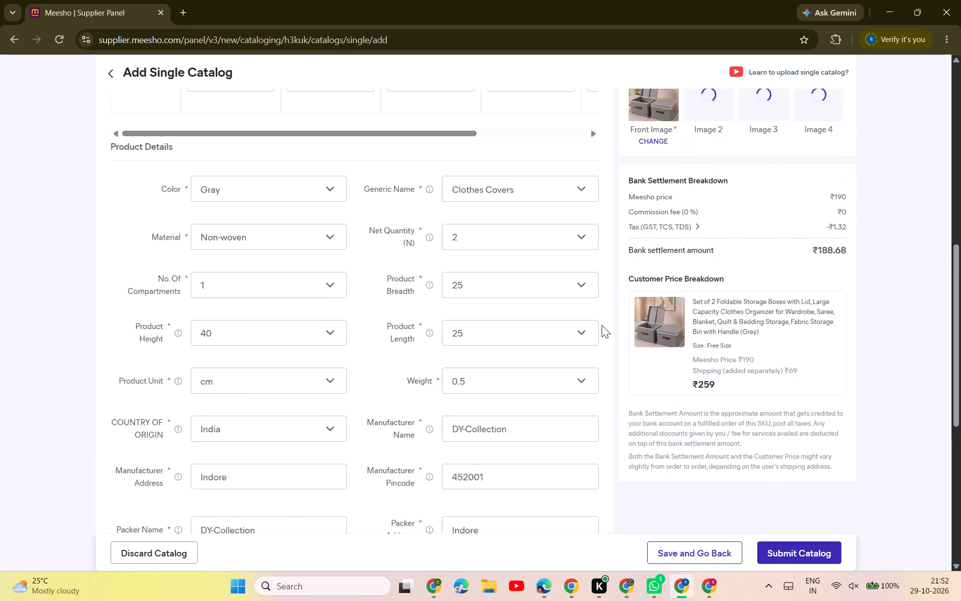
{"action": "scroll", "coordinate": [602, 325], "scroll_direction": "right", "scroll_amount": 1}
{"action": "left_click", "coordinate": [229, 199]}
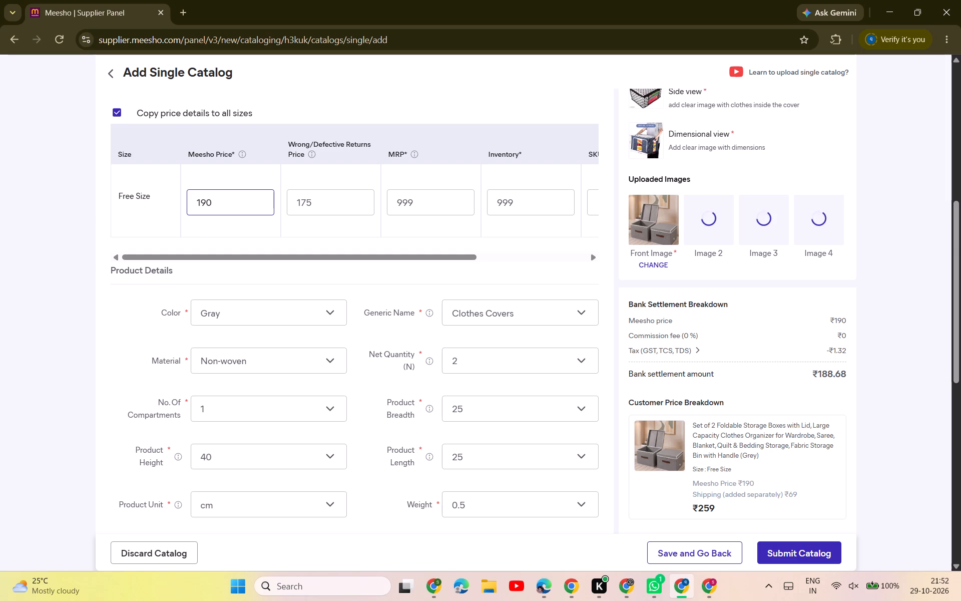
{"action": "key", "text": "BackSpace"}
{"action": "key", "text": "0"}
{"action": "scroll", "coordinate": [332, 285], "scroll_direction": "down", "scroll_amount": 1}
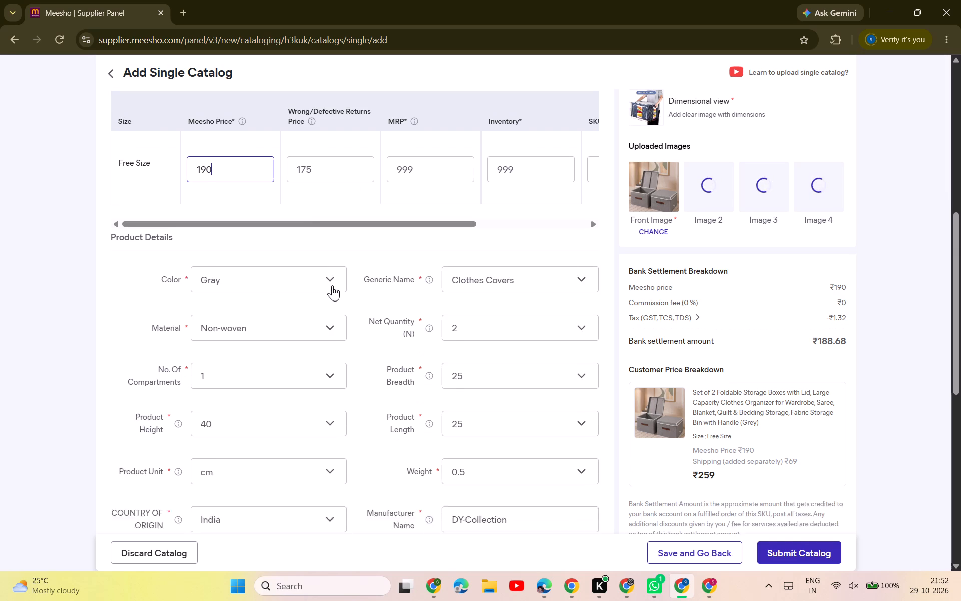
{"action": "scroll", "coordinate": [332, 285], "scroll_direction": "down", "scroll_amount": 2}
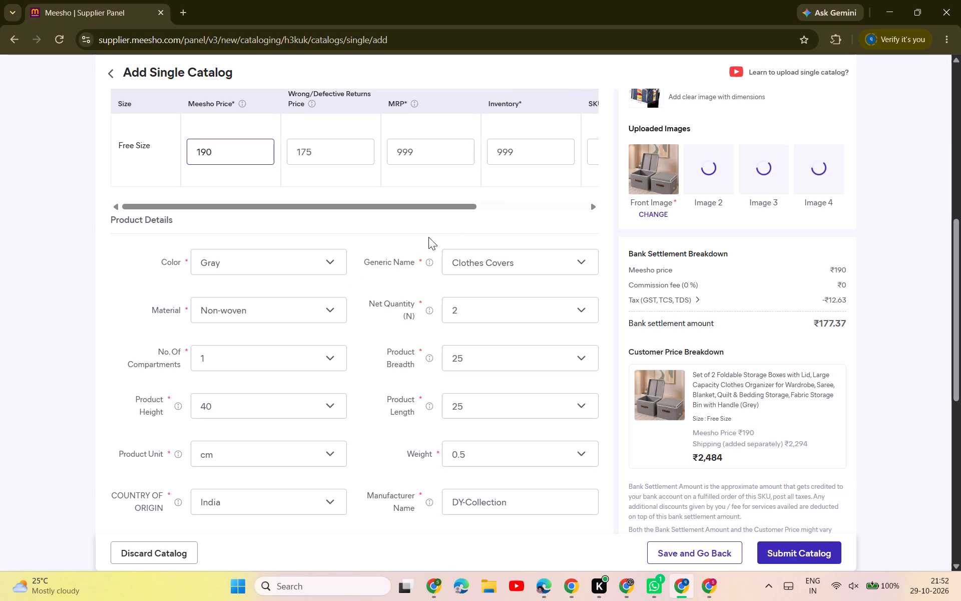
{"action": "left_click", "coordinate": [654, 214]}
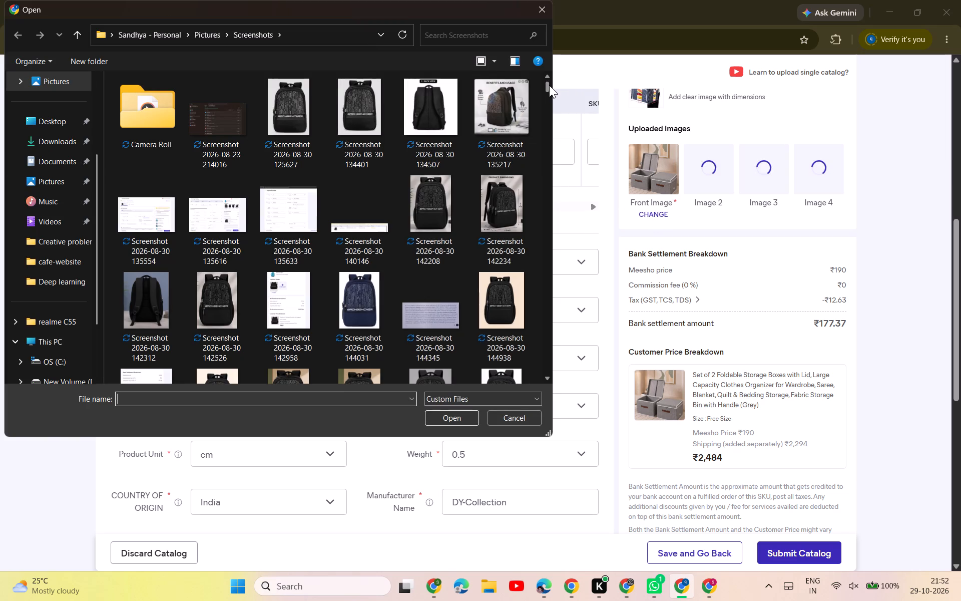
{"action": "left_click_drag", "start_coordinate": [549, 85], "coordinate": [510, 382]}
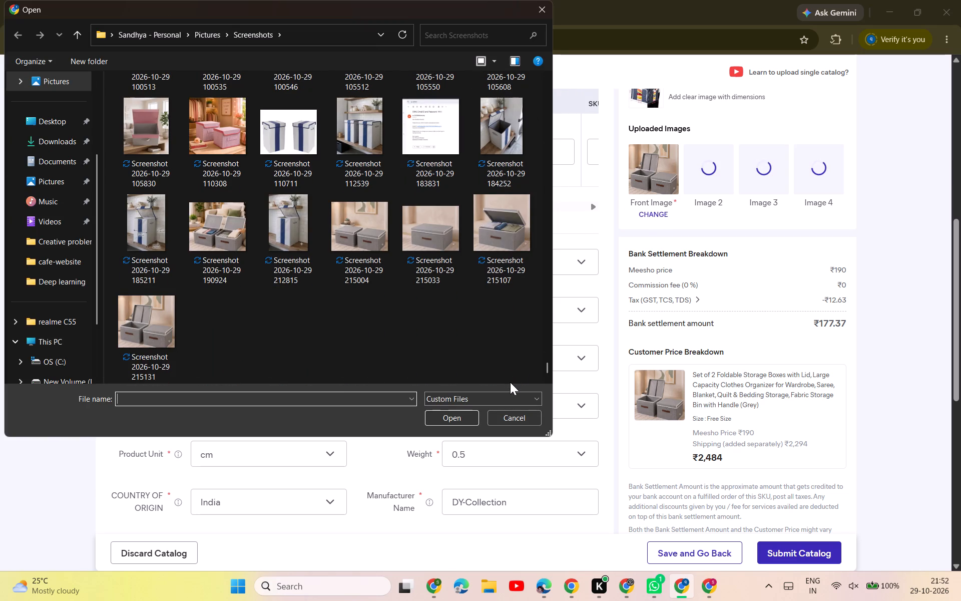
{"action": "scroll", "coordinate": [226, 145], "scroll_direction": "up", "scroll_amount": 1}
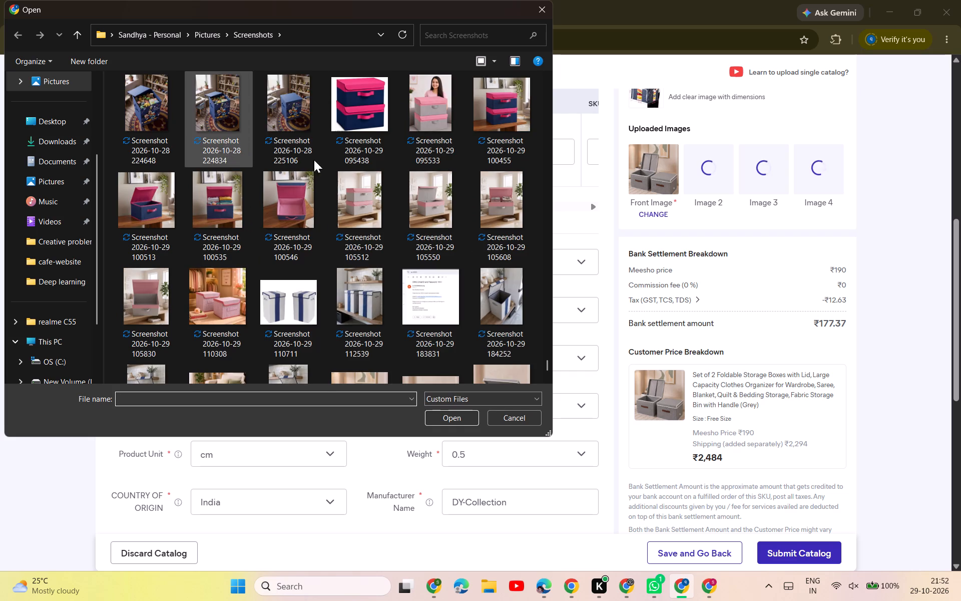
{"action": "left_click", "coordinate": [370, 201]}
{"action": "left_click", "coordinate": [376, 106]}
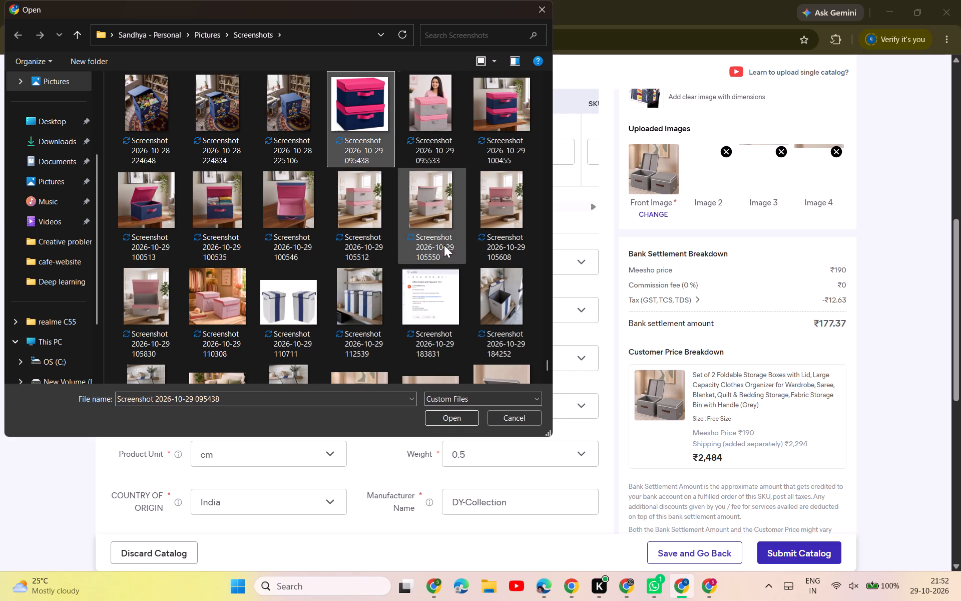
{"action": "left_click", "coordinate": [504, 101]}
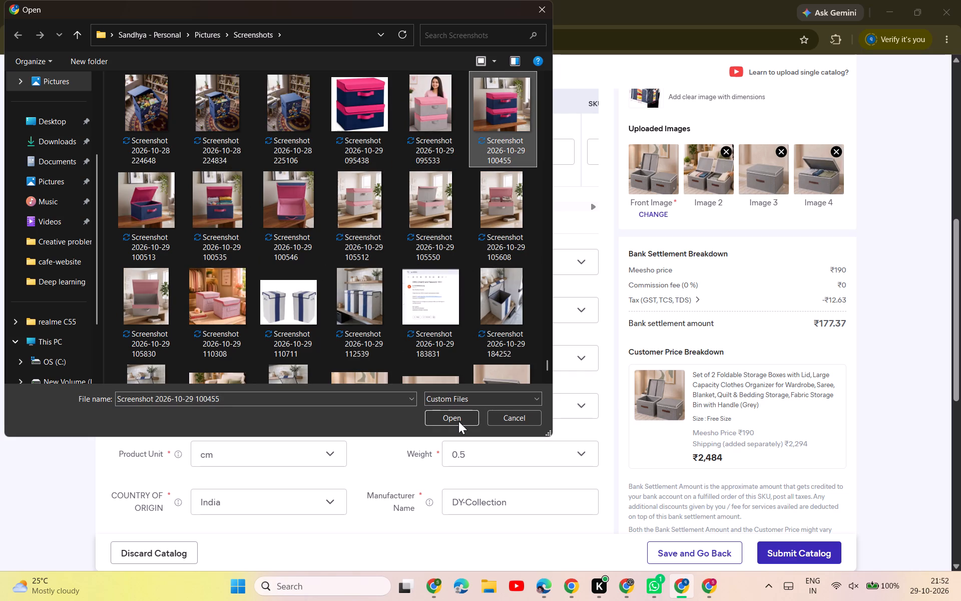
{"action": "left_click", "coordinate": [458, 422]}
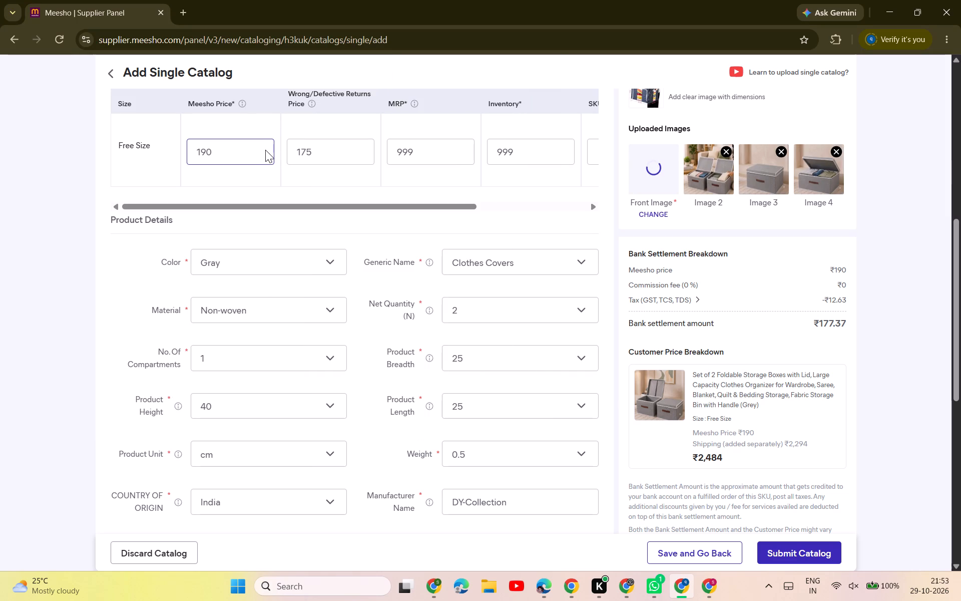
Re-enter the Free Size Meesho price as 190 while the new front image uploads.
{"action": "left_click", "coordinate": [232, 152]}
{"action": "key", "text": "BackSpace"}
{"action": "key", "text": "0"}
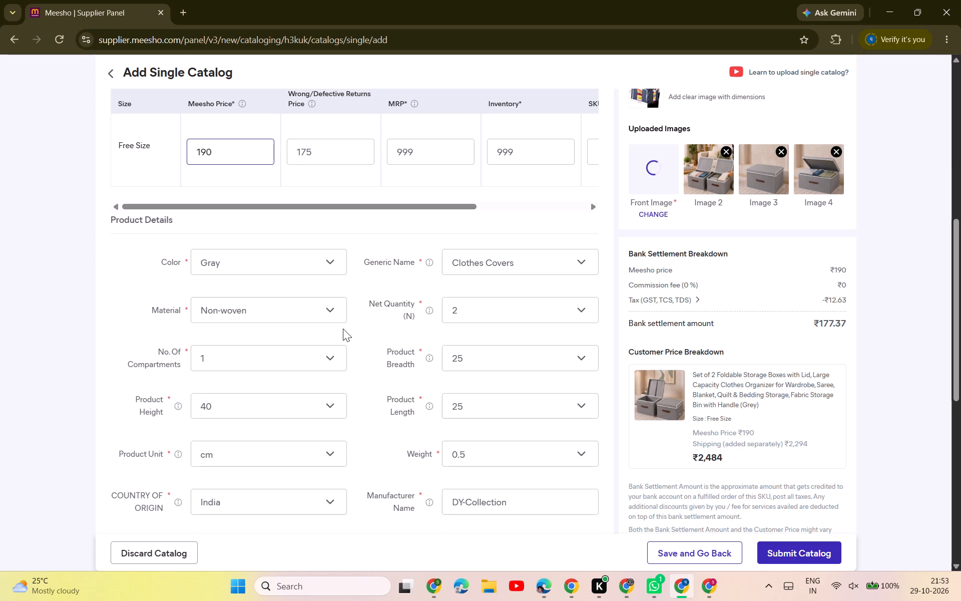
Set the Free Size wrong/defective returns price to 179.
{"action": "left_click", "coordinate": [327, 156]}
{"action": "key", "text": "BackSpace"}
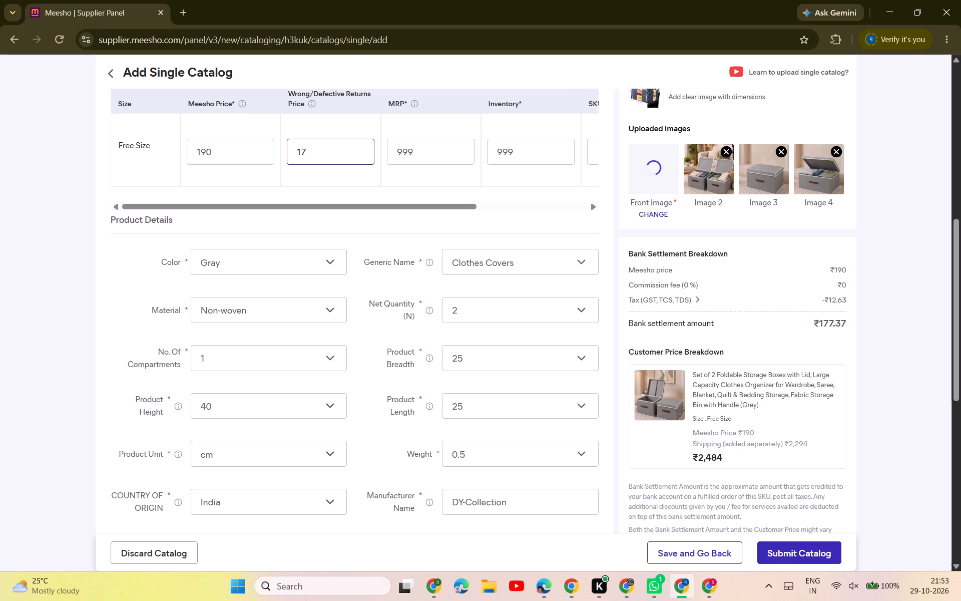
{"action": "key", "text": "9"}
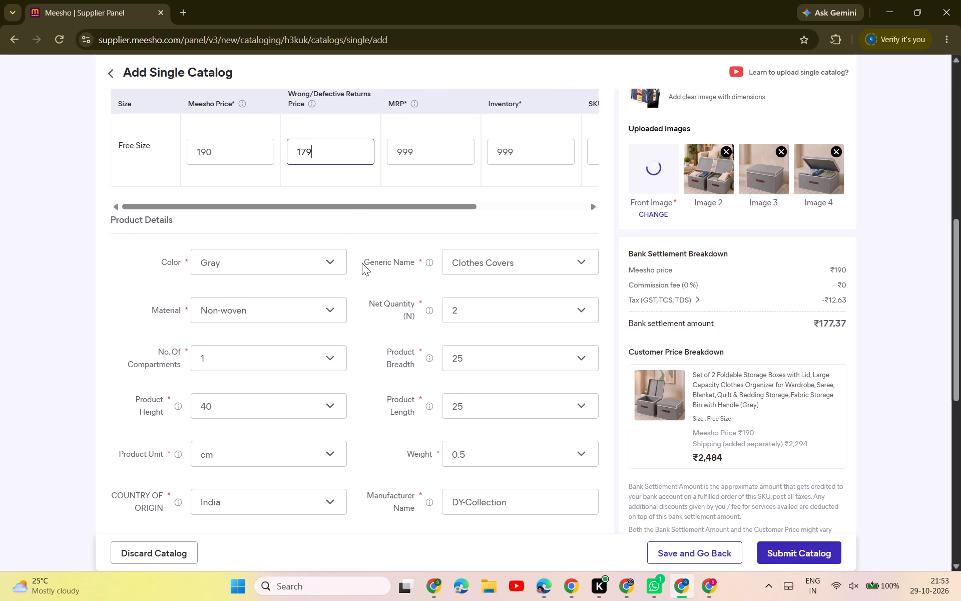
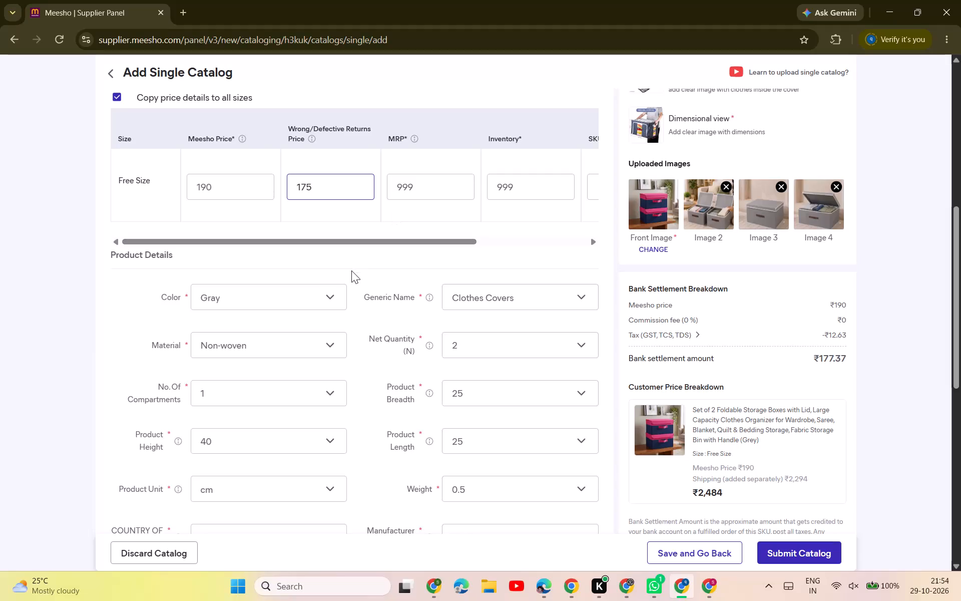
Re-enter the Free Size Meesho price as 190 to refresh the settlement and customer price breakdowns.
{"action": "left_click", "coordinate": [235, 192]}
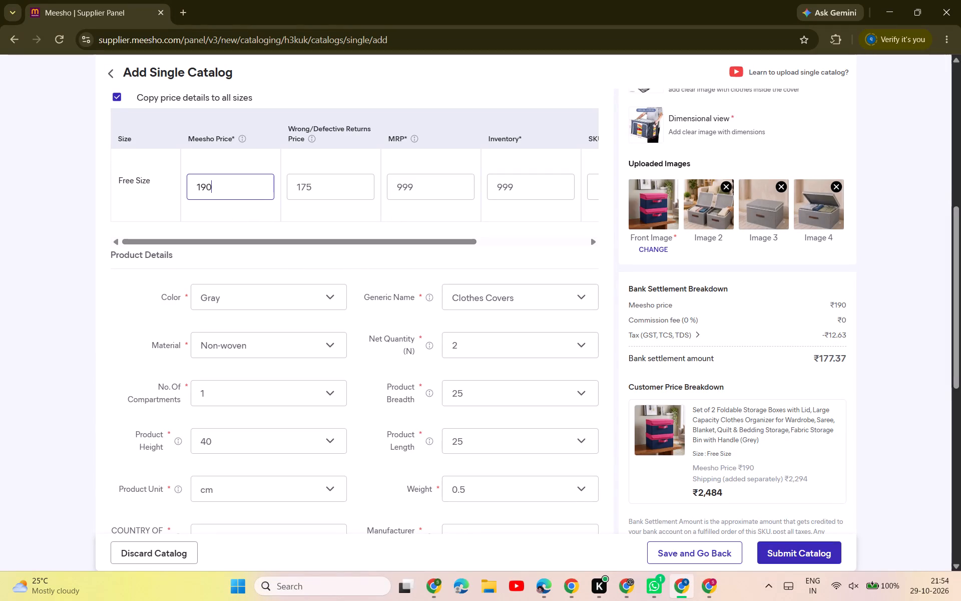
{"action": "key", "text": "BackSpace"}
{"action": "key", "text": "0"}
{"action": "scroll", "coordinate": [367, 250], "scroll_direction": "up", "scroll_amount": 1}
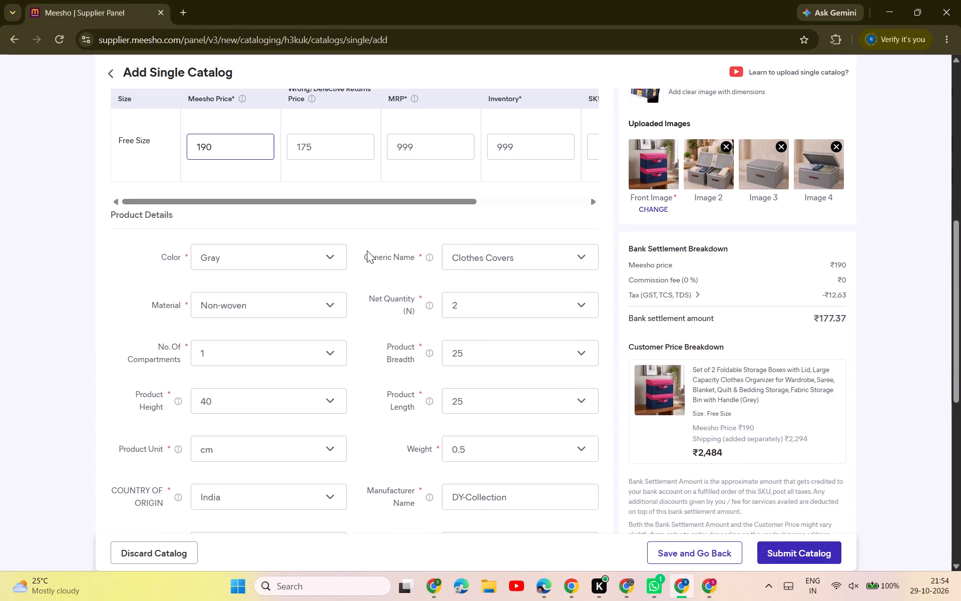
{"action": "scroll", "coordinate": [367, 250], "scroll_direction": "up", "scroll_amount": 1}
{"action": "scroll", "coordinate": [526, 281], "scroll_direction": "down", "scroll_amount": 2}
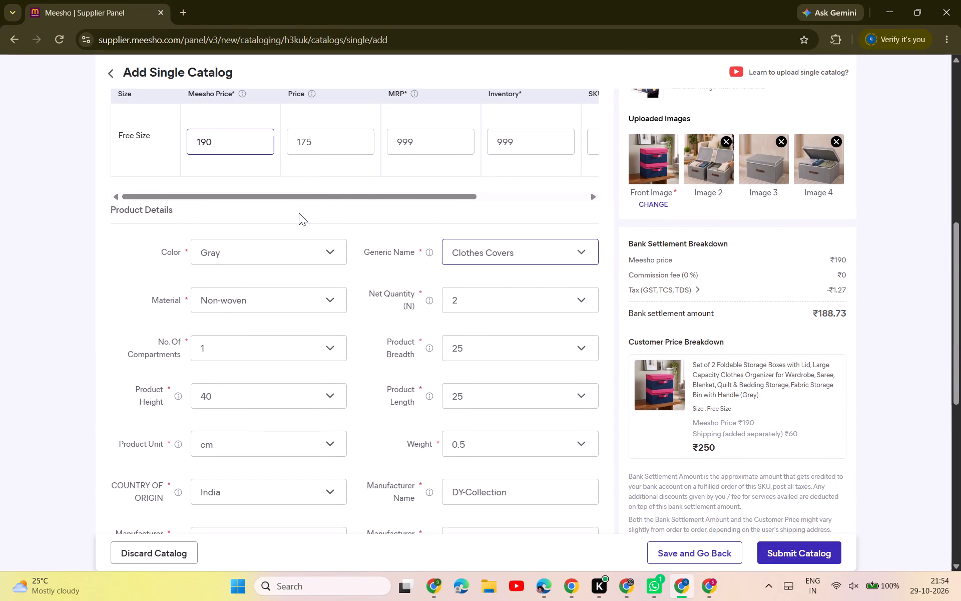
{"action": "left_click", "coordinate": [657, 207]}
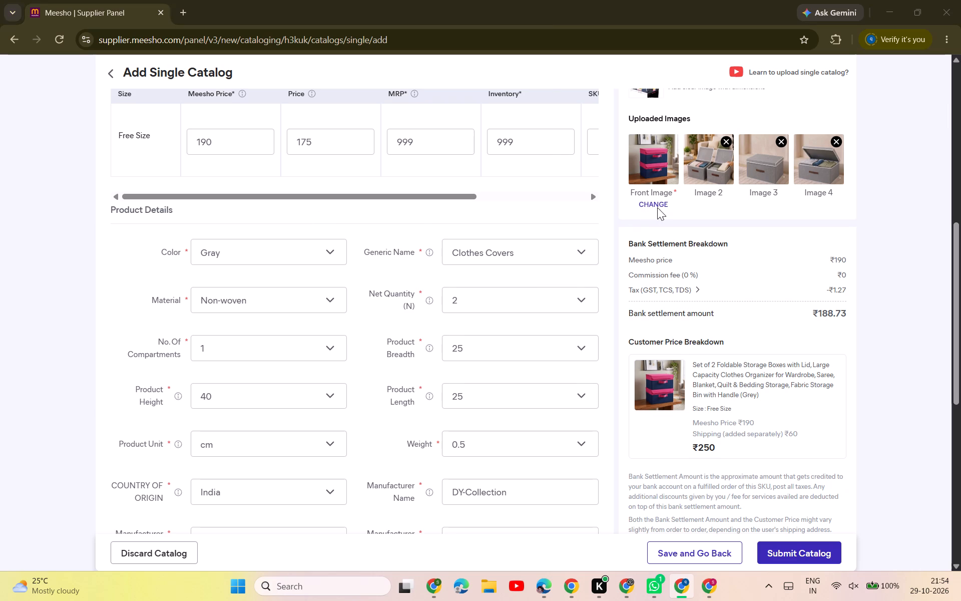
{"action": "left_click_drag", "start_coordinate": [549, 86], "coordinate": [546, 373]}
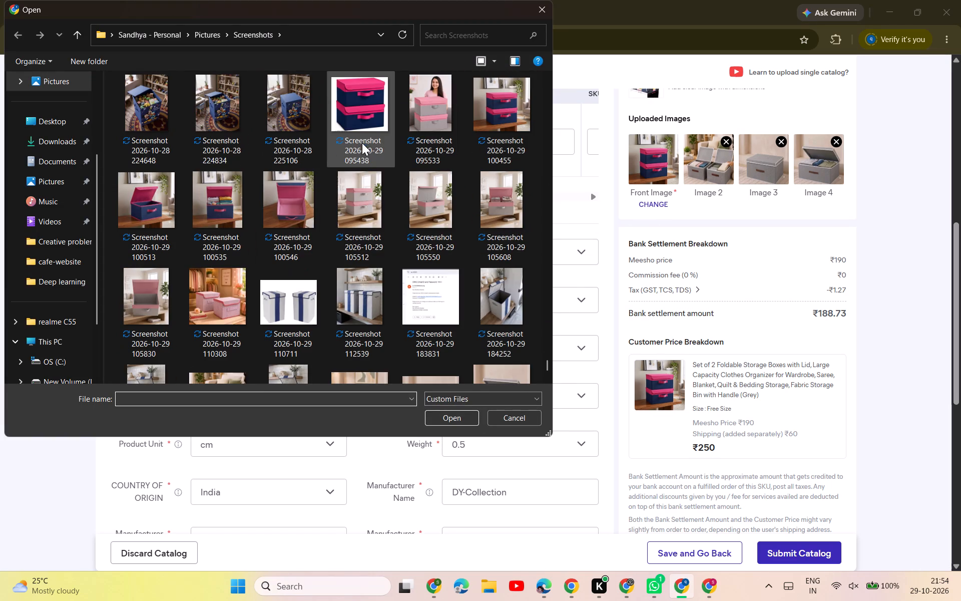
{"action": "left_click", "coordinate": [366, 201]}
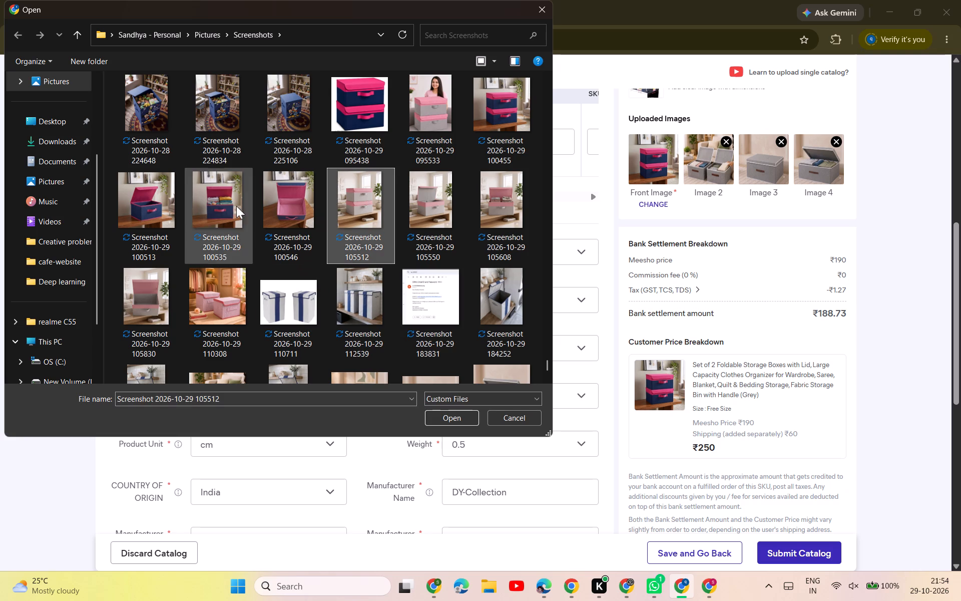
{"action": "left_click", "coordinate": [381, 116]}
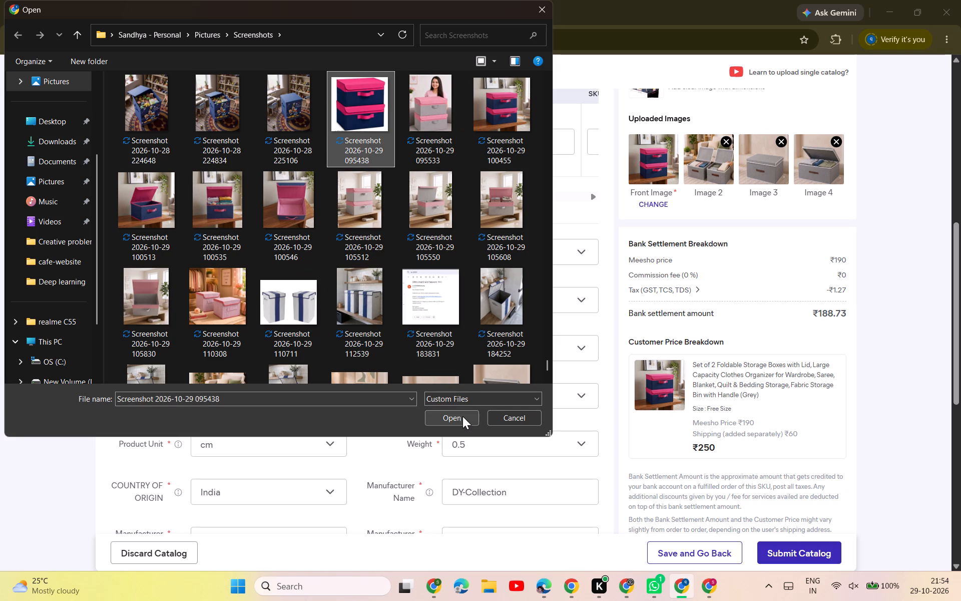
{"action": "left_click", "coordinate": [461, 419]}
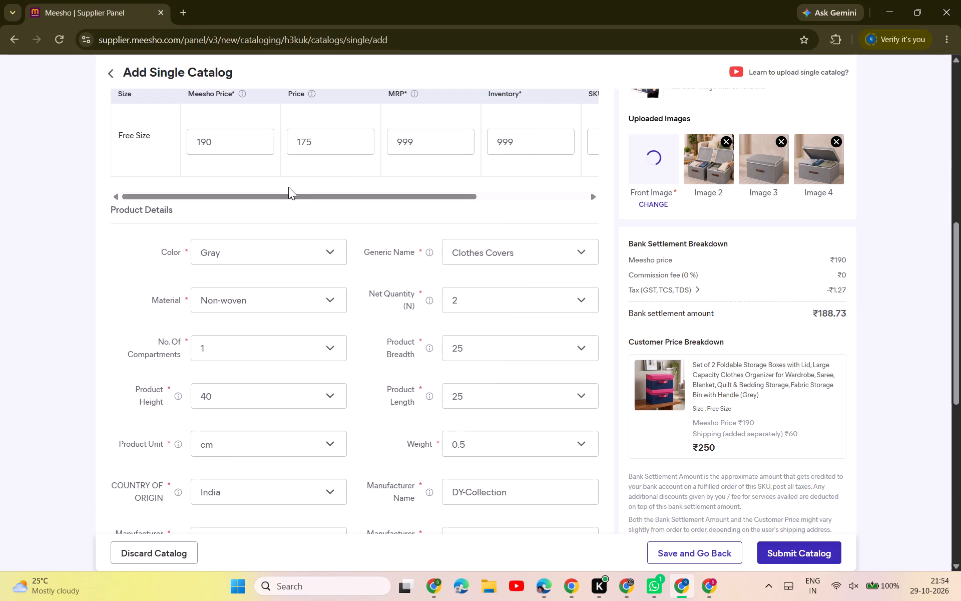
Re-enter the Free Size Meesho price as 190, repeating it once the new front image has loaded, to refresh the shipping cost.
{"action": "left_click", "coordinate": [224, 140]}
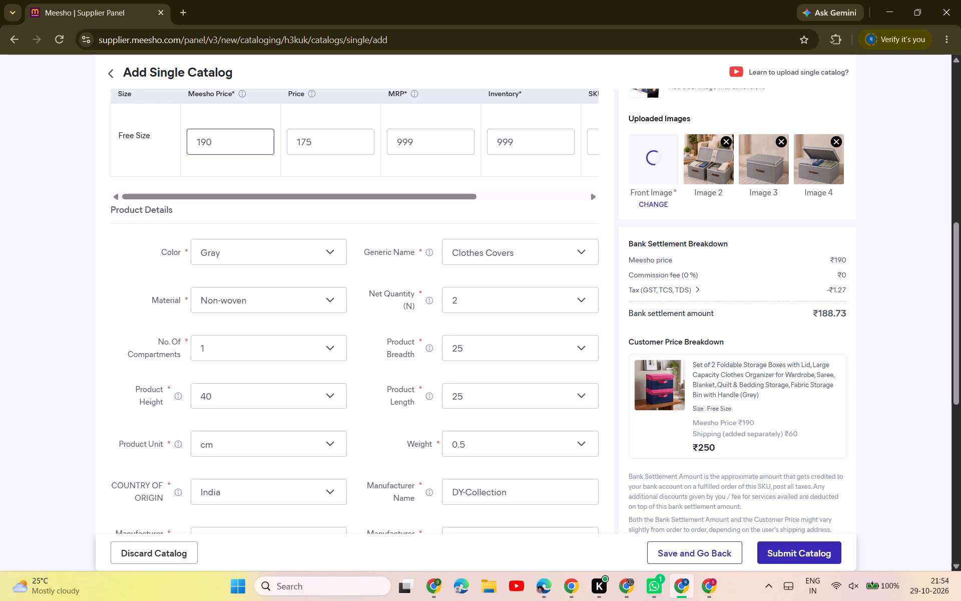
{"action": "key", "text": "BackSpace"}
{"action": "key", "text": "0"}
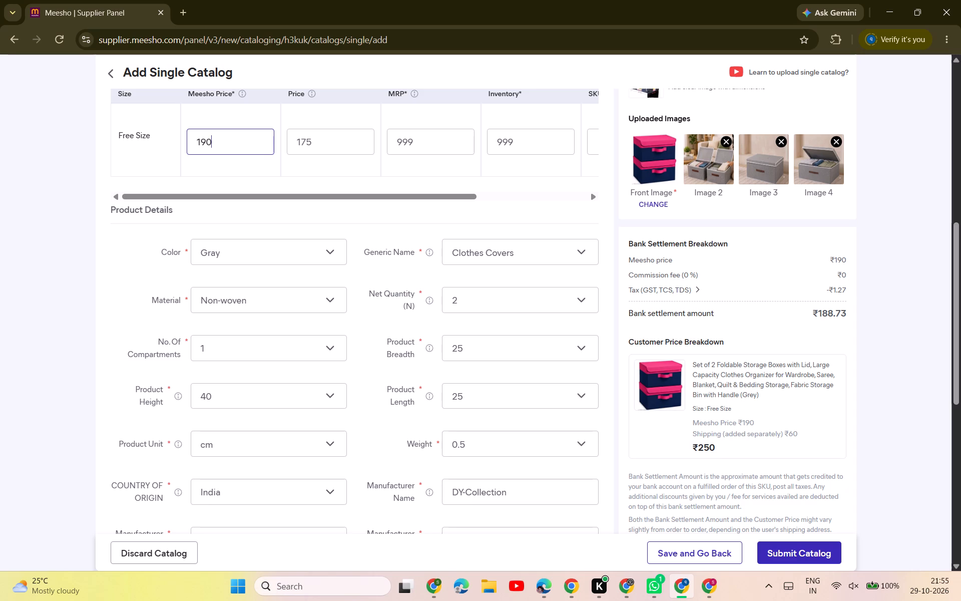
{"action": "left_click", "coordinate": [229, 145]}
{"action": "key", "text": "BackSpace"}
{"action": "key", "text": "0"}
{"action": "left_click", "coordinate": [656, 205]}
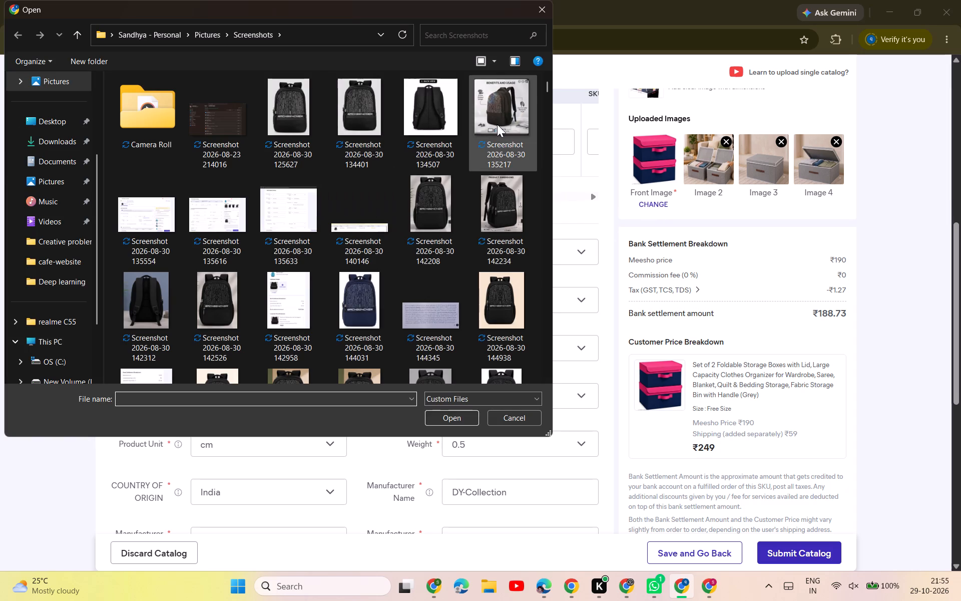
{"action": "left_click", "coordinate": [546, 85]}
{"action": "left_click_drag", "start_coordinate": [546, 85], "coordinate": [532, 330]}
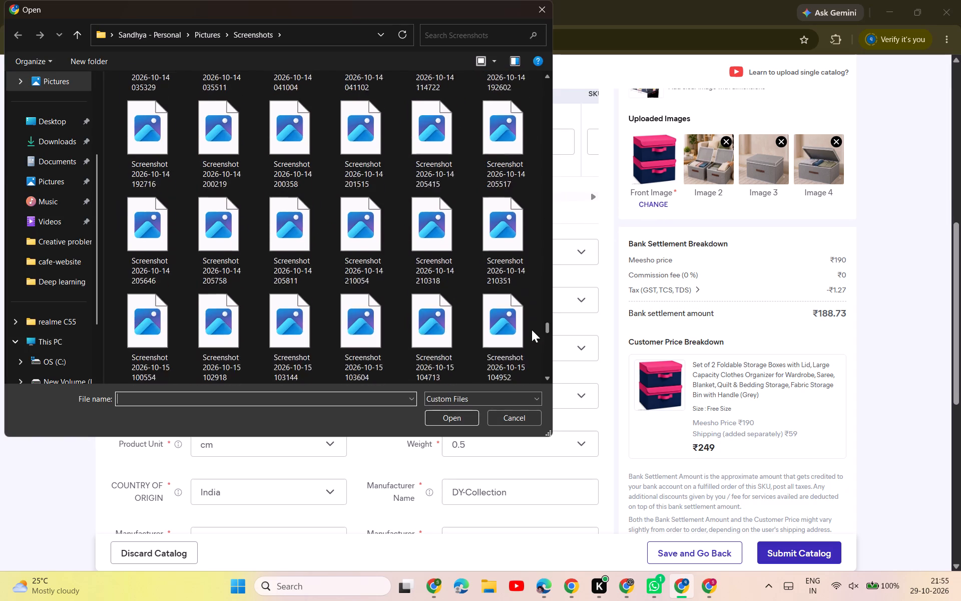
{"action": "left_click_drag", "start_coordinate": [532, 330], "coordinate": [539, 367]}
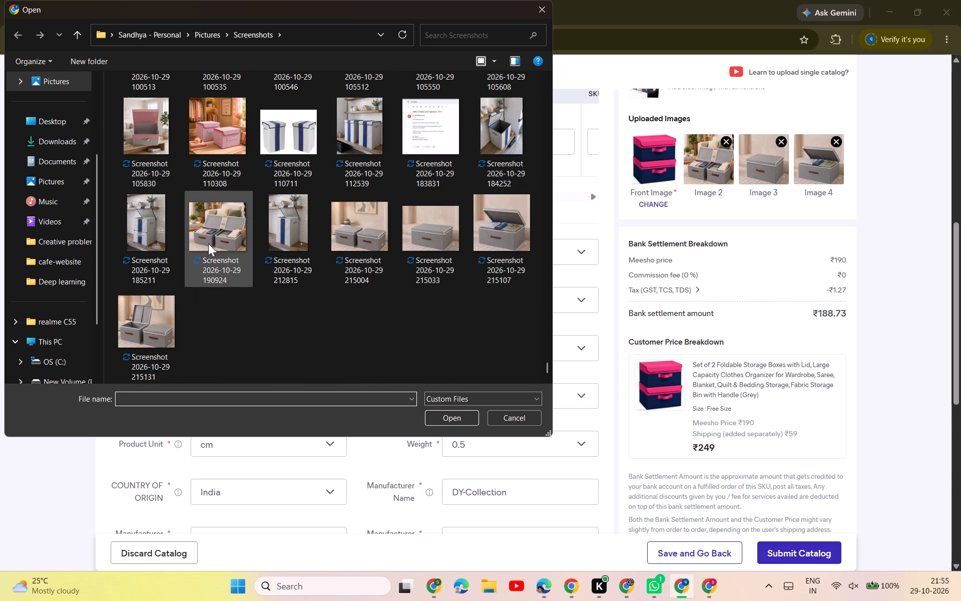
{"action": "left_click", "coordinate": [147, 326]}
{"action": "left_click", "coordinate": [456, 421]}
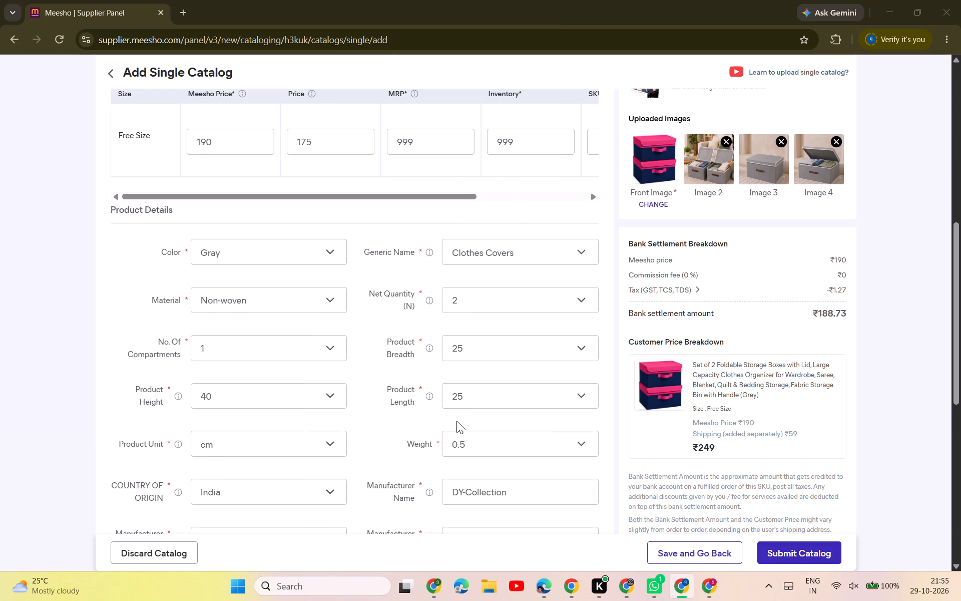
Look over the remaining product details and submit the Clothes Covers catalog.
{"action": "scroll", "coordinate": [361, 405], "scroll_direction": "down", "scroll_amount": 6}
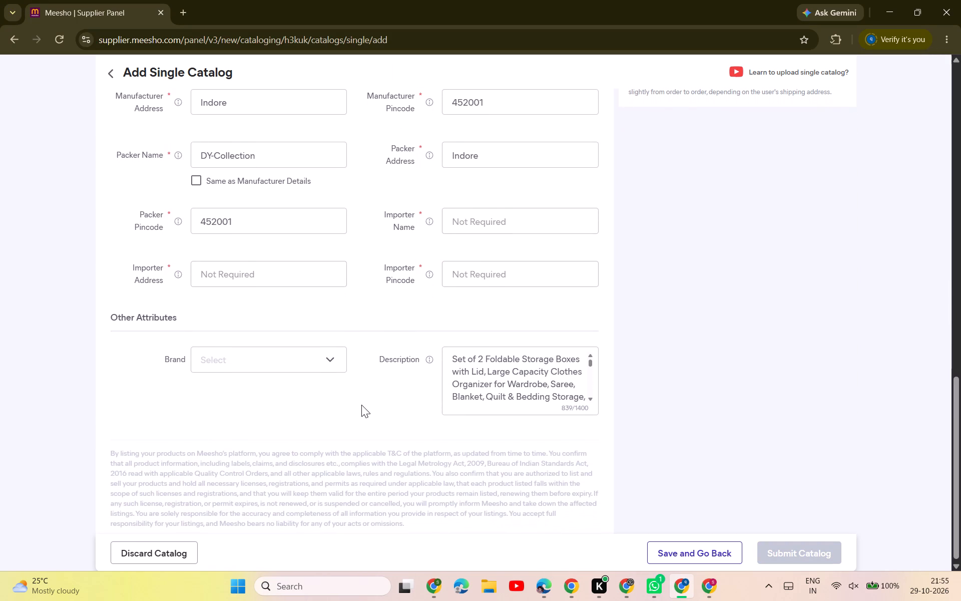
{"action": "scroll", "coordinate": [361, 405], "scroll_direction": "up", "scroll_amount": 2}
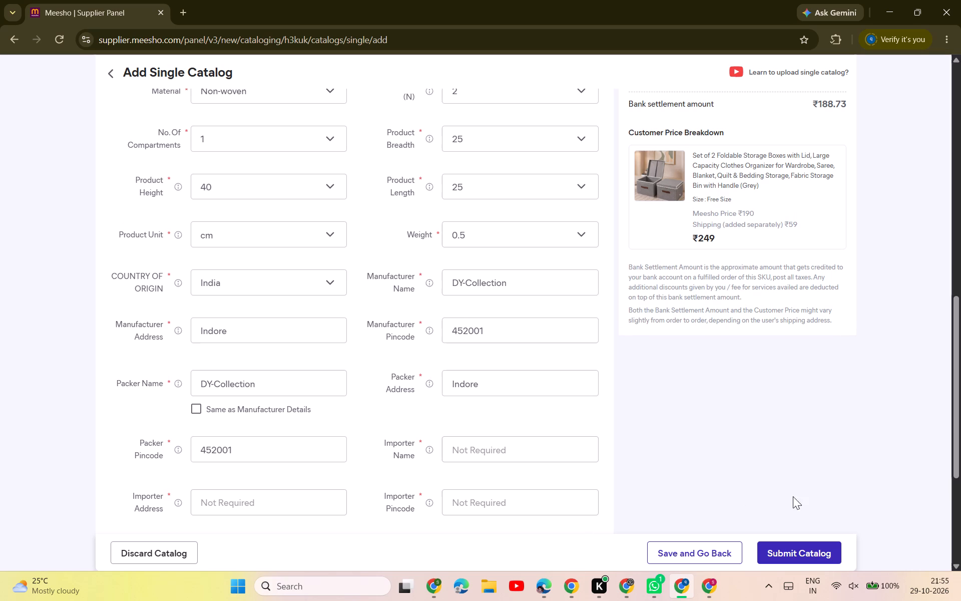
{"action": "left_click", "coordinate": [793, 547]}
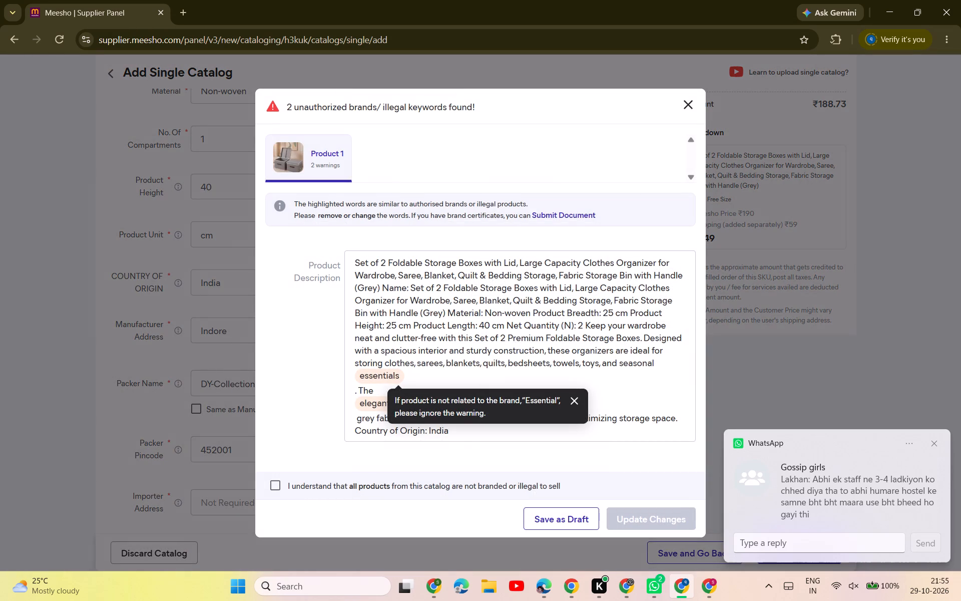
Touch up the flagged words "essentials" and "elegant" in the product description to clear their highlights, keeping the wording.
{"action": "left_click", "coordinate": [409, 380]}
{"action": "key", "text": "backslash"}
{"action": "key", "text": "BackSpace"}
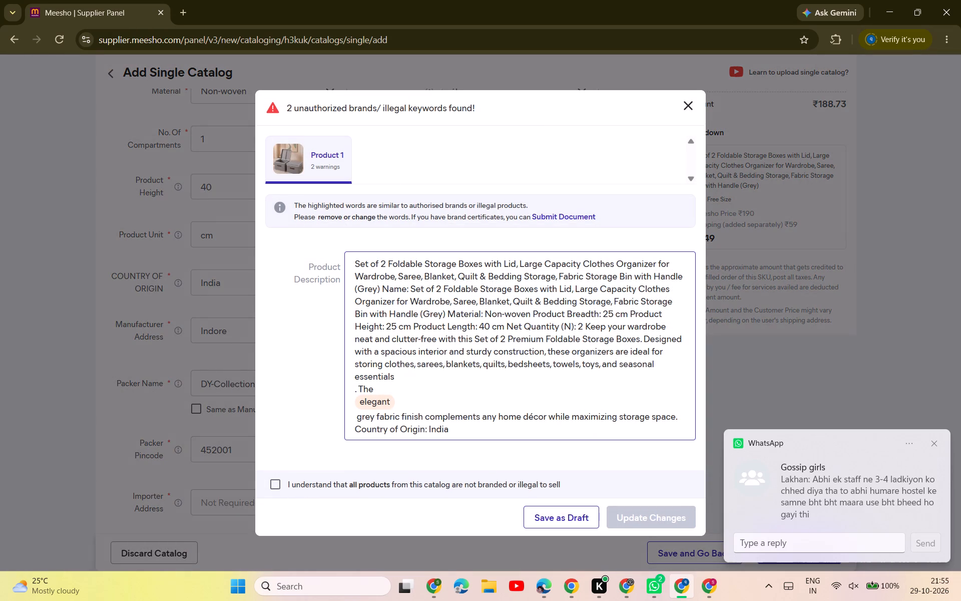
{"action": "left_click", "coordinate": [401, 394]}
{"action": "left_click", "coordinate": [396, 398]}
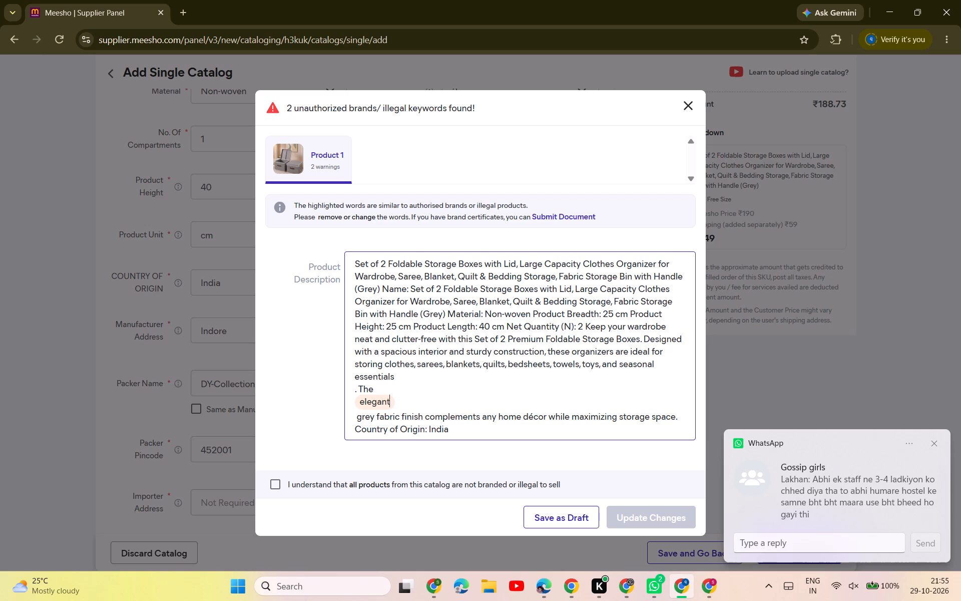
{"action": "key", "text": "backslash"}
{"action": "key", "text": "BackSpace"}
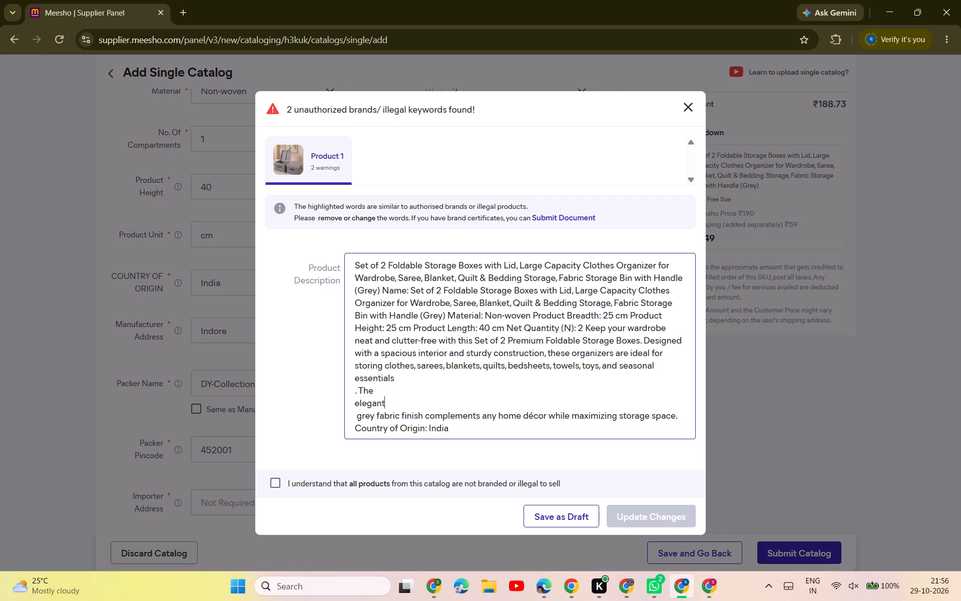
Declare that all products are not branded or illegal to sell, update the changes and proceed with the quality check submission.
{"action": "scroll", "coordinate": [441, 405], "scroll_direction": "down", "scroll_amount": 1}
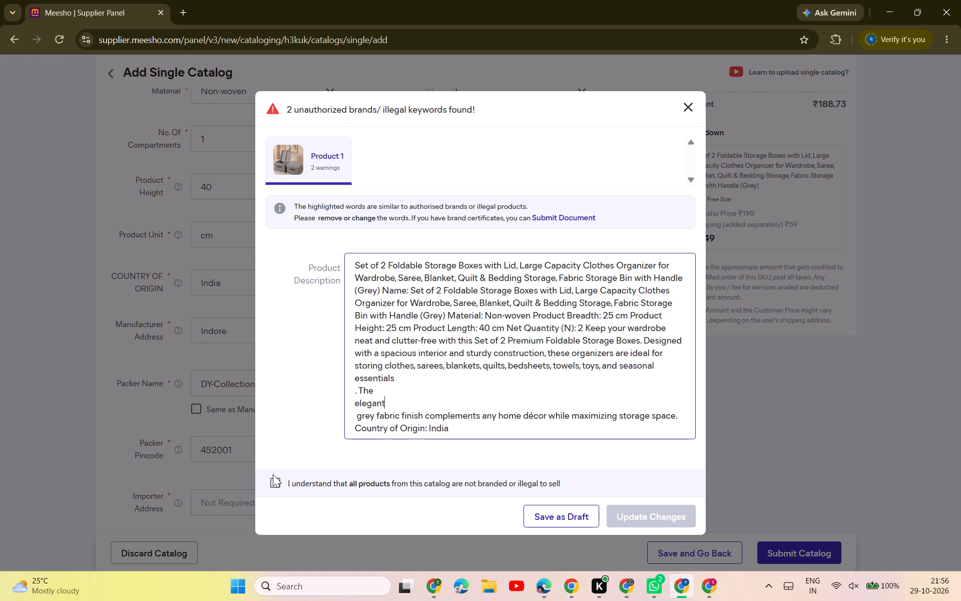
{"action": "left_click", "coordinate": [277, 481]}
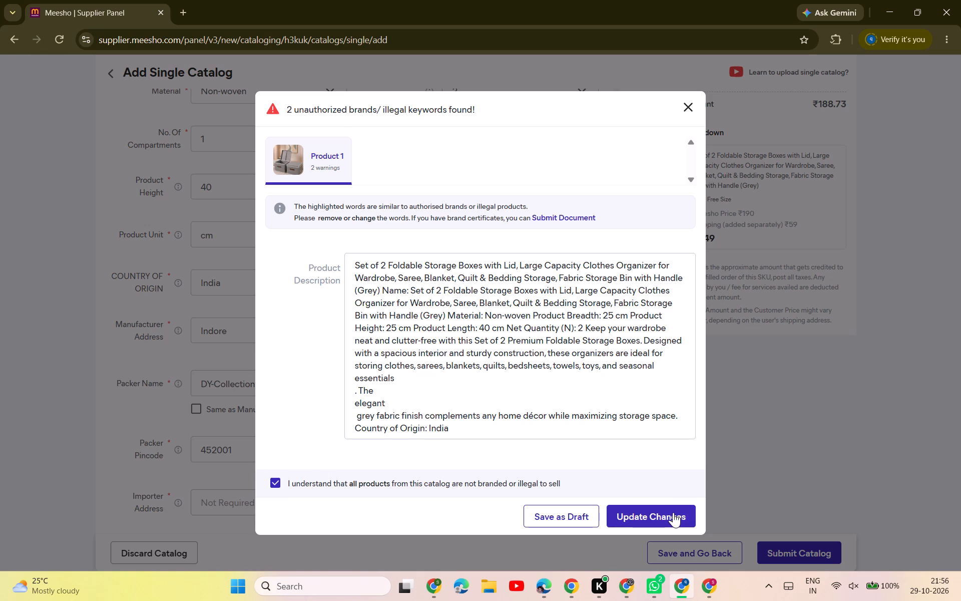
{"action": "left_click", "coordinate": [673, 512]}
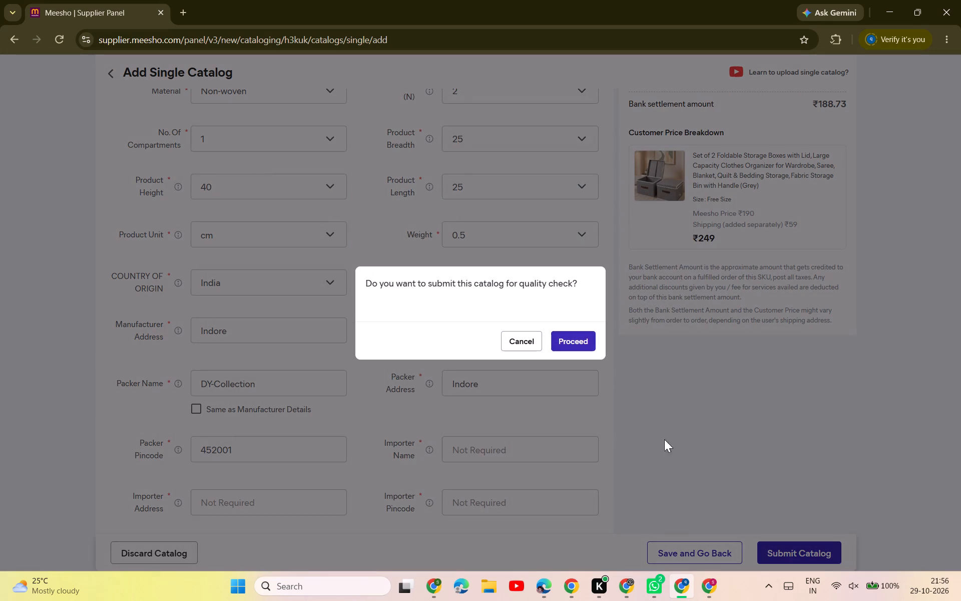
{"action": "left_click", "coordinate": [585, 345]}
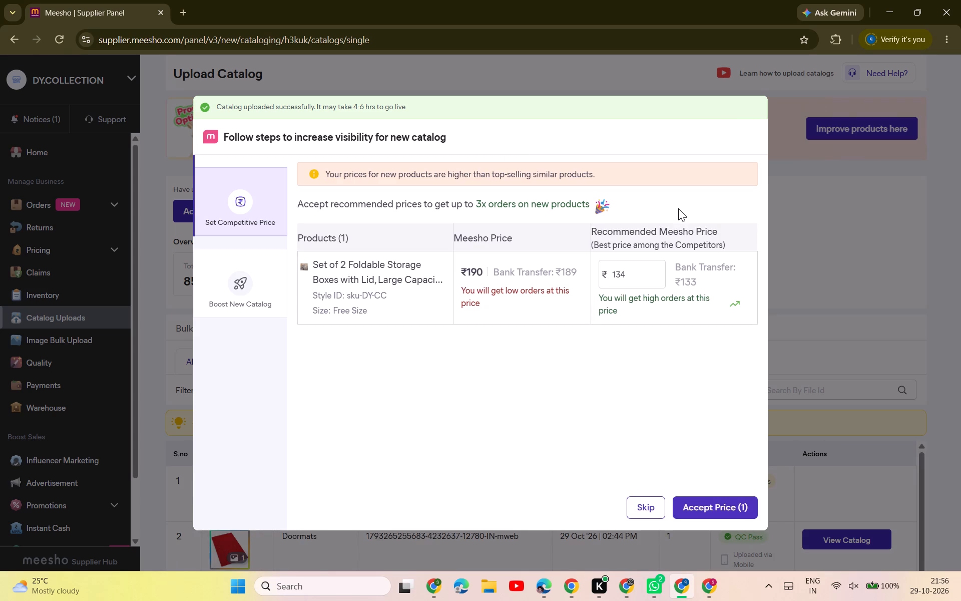
Skip the recommended Meesho price and dismiss the ad campaign offer for the new catalog.
{"action": "left_click", "coordinate": [658, 510]}
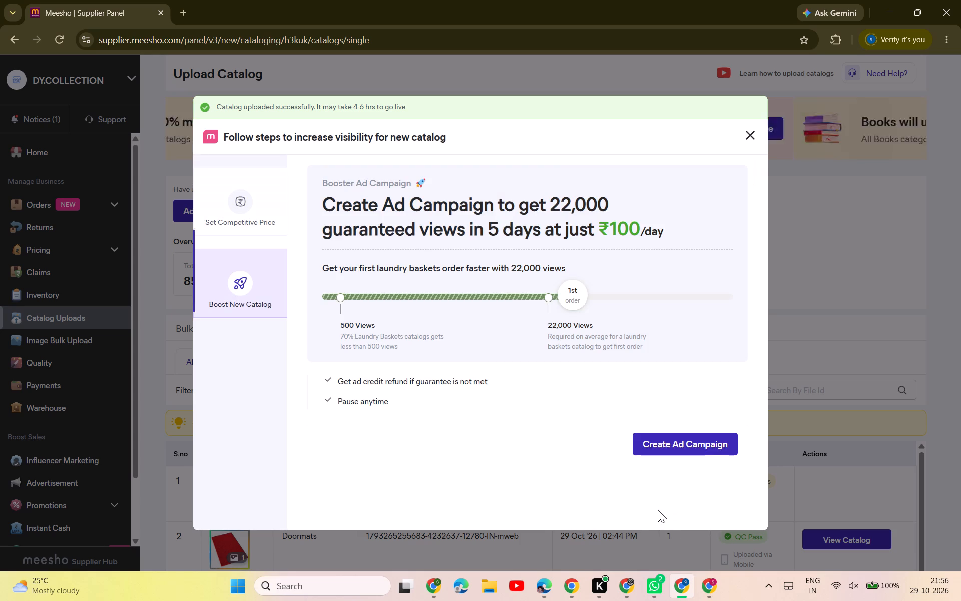
{"action": "left_click", "coordinate": [744, 140]}
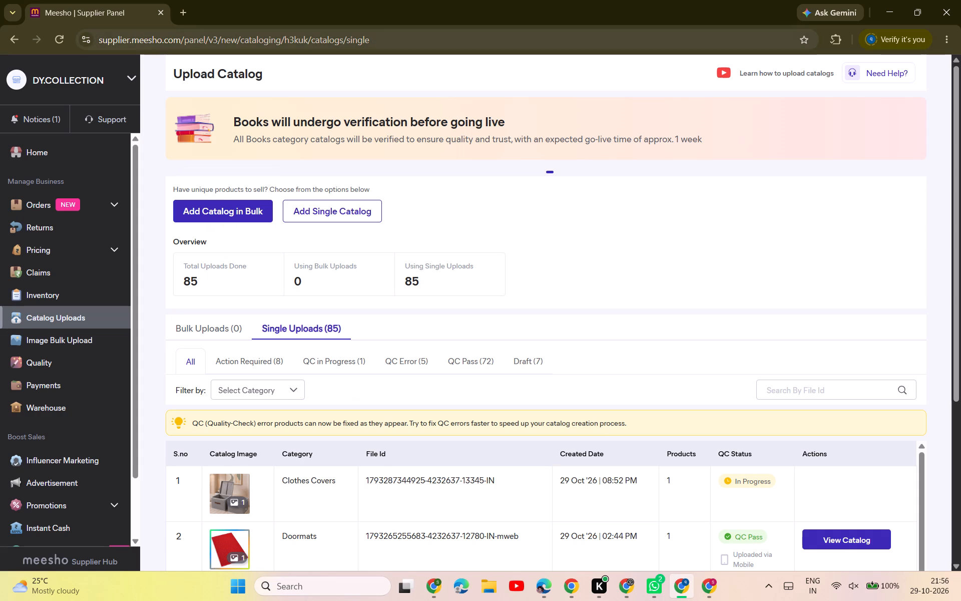
Start another single catalog and choose the Clothes Covers category in Home & Kitchen.
{"action": "scroll", "coordinate": [629, 259], "scroll_direction": "down", "scroll_amount": 1}
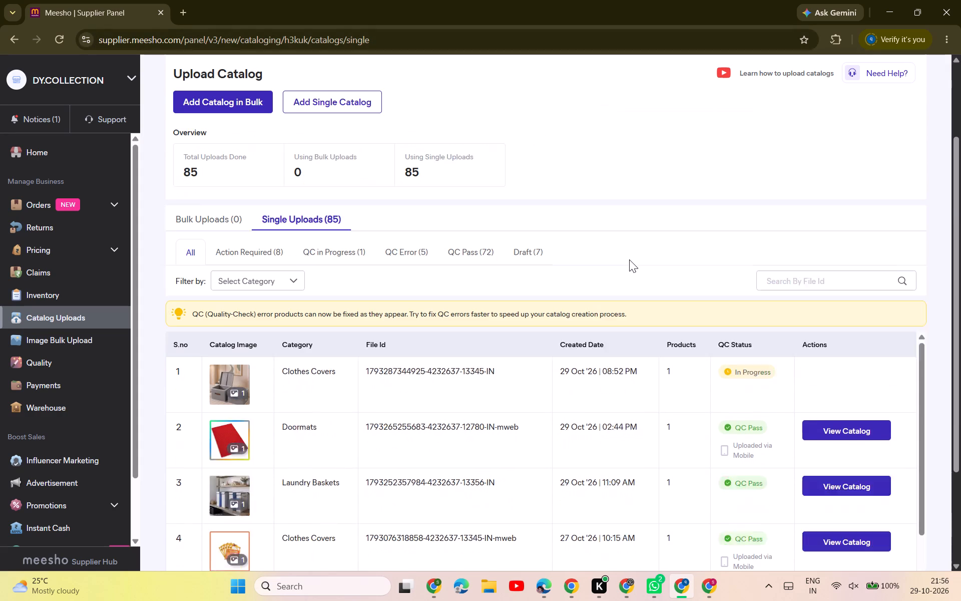
{"action": "scroll", "coordinate": [629, 259], "scroll_direction": "down", "scroll_amount": 1}
{"action": "left_click", "coordinate": [355, 132]}
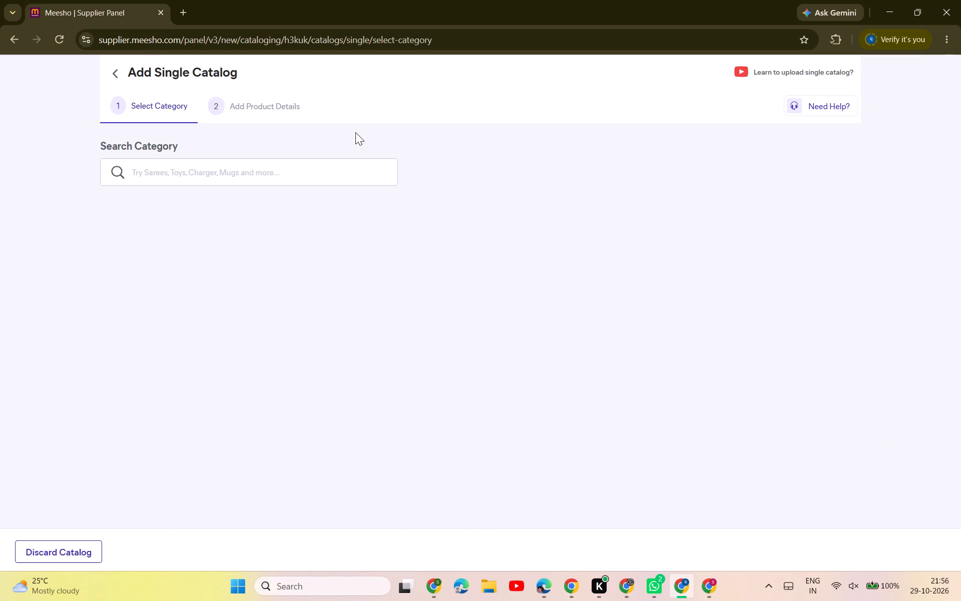
{"action": "left_click", "coordinate": [309, 167]}
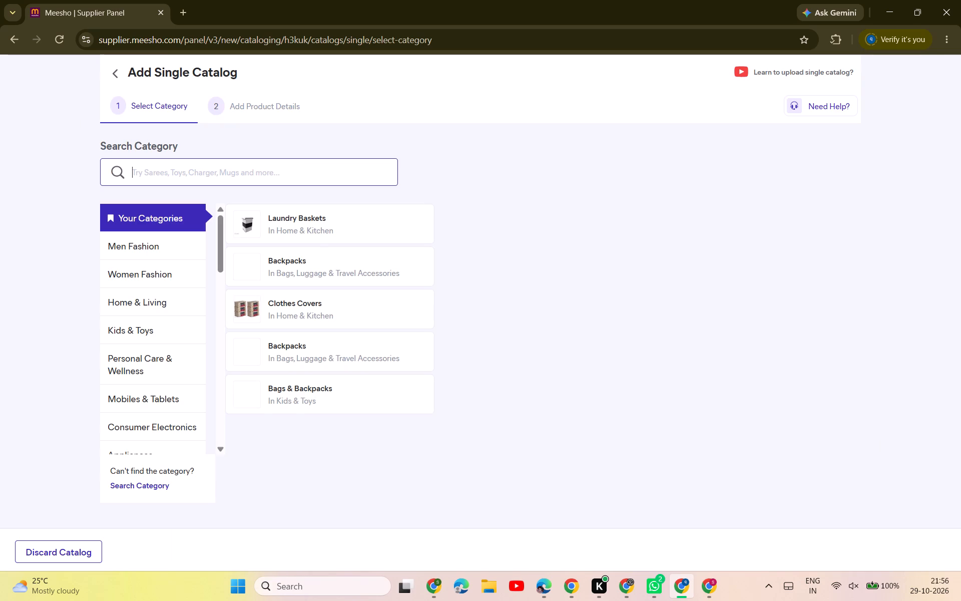
{"action": "left_click", "coordinate": [327, 297]}
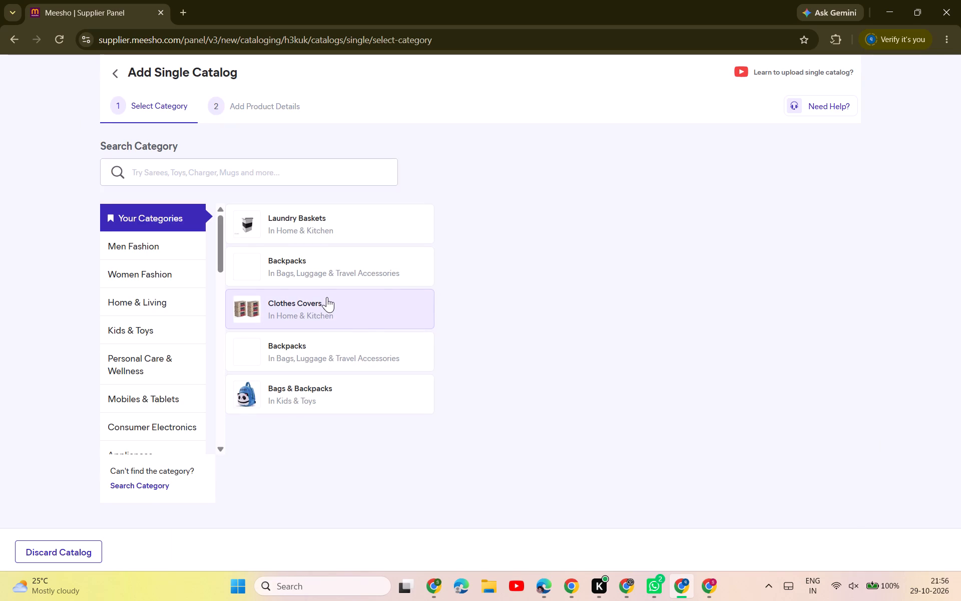
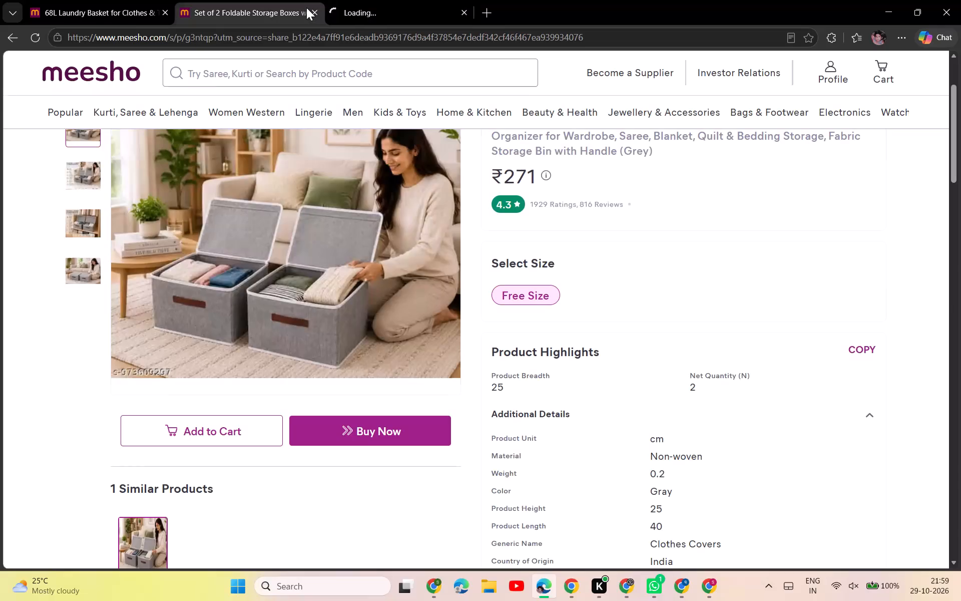
Close the Meesho product pages for the 68L laundry basket and the set of 2 foldable storage boxes.
{"action": "left_click", "coordinate": [146, 6]}
{"action": "left_click", "coordinate": [161, 16]}
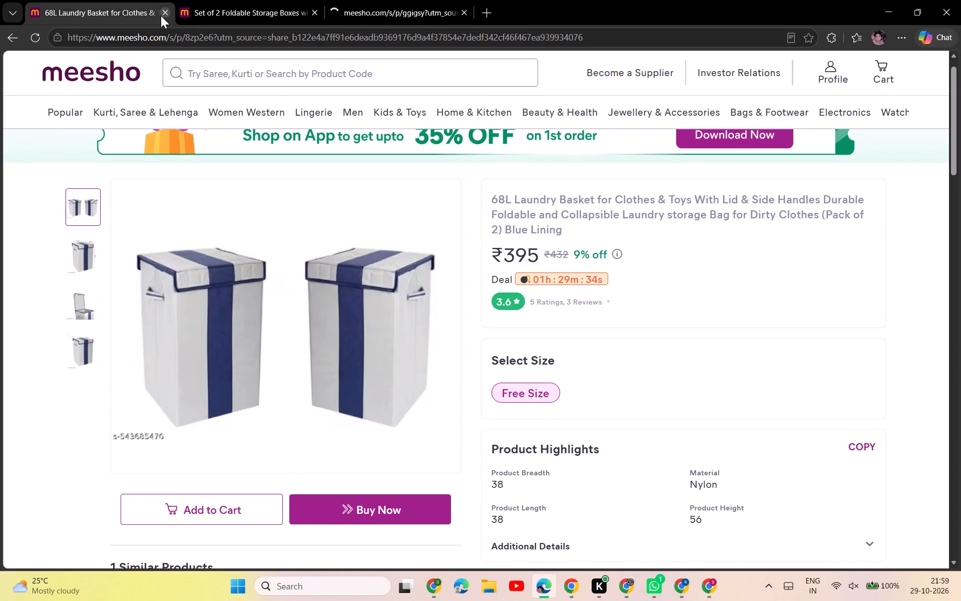